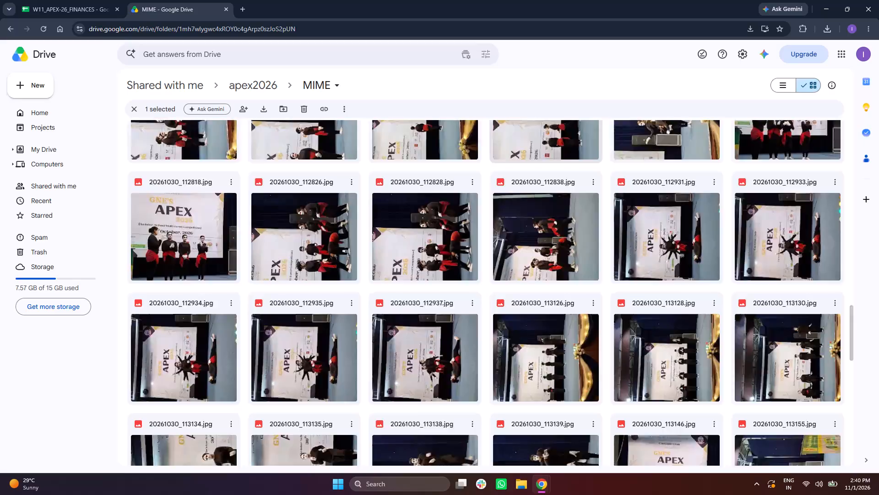
# Find the human-pyramid photo 20261030_113456.jpg in the MIME folder, open it and download it.
pyautogui.scroll(-8, 599, 219)
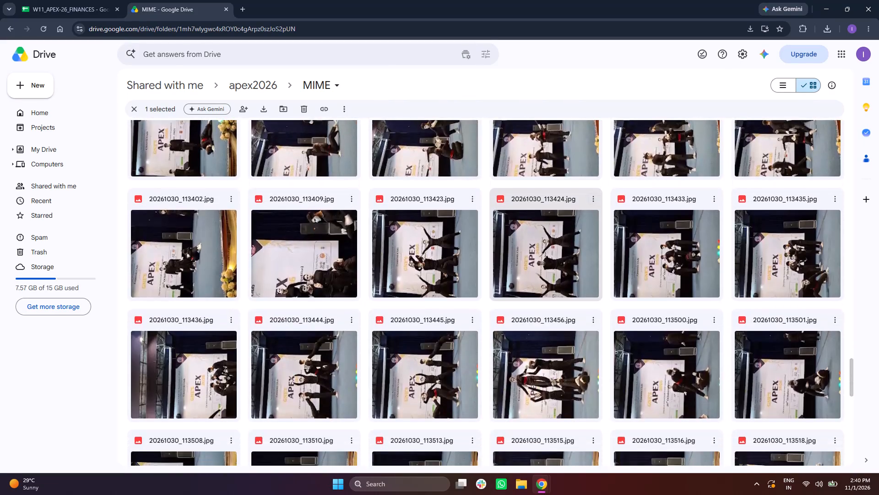
pyautogui.scroll(-1, 599, 219)
pyautogui.click(564, 221)
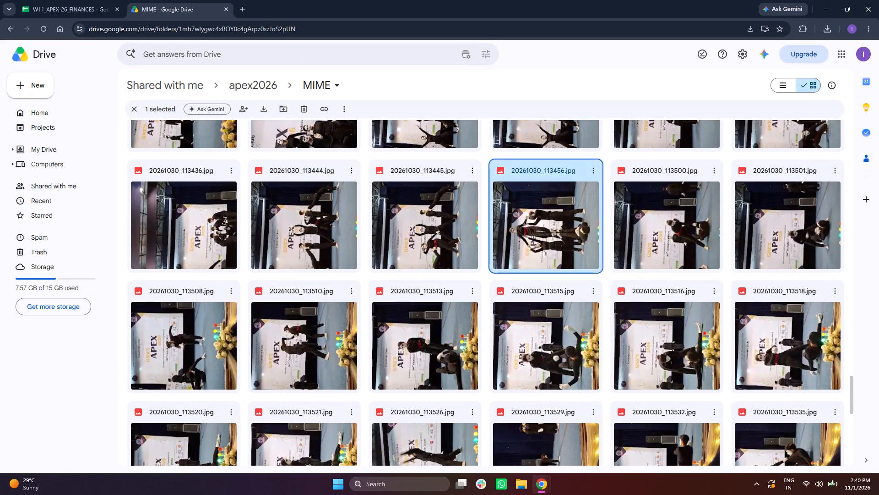
pyautogui.doubleClick(564, 221)
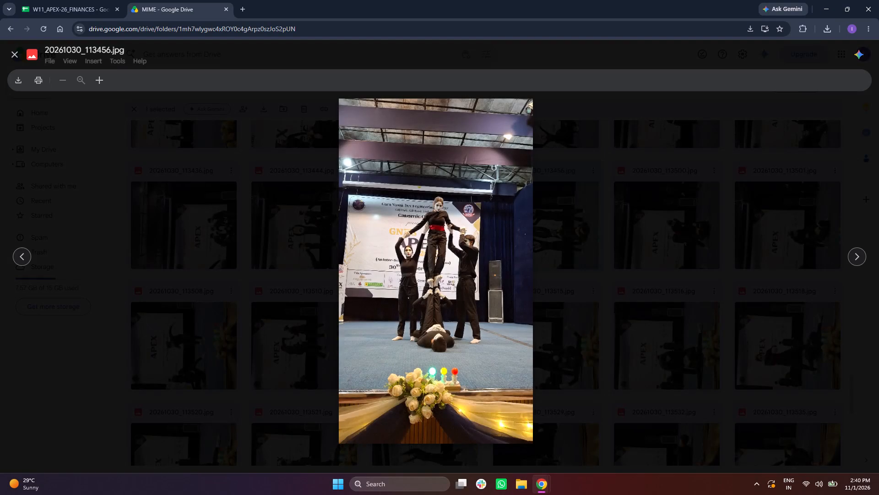
pyautogui.click(23, 87)
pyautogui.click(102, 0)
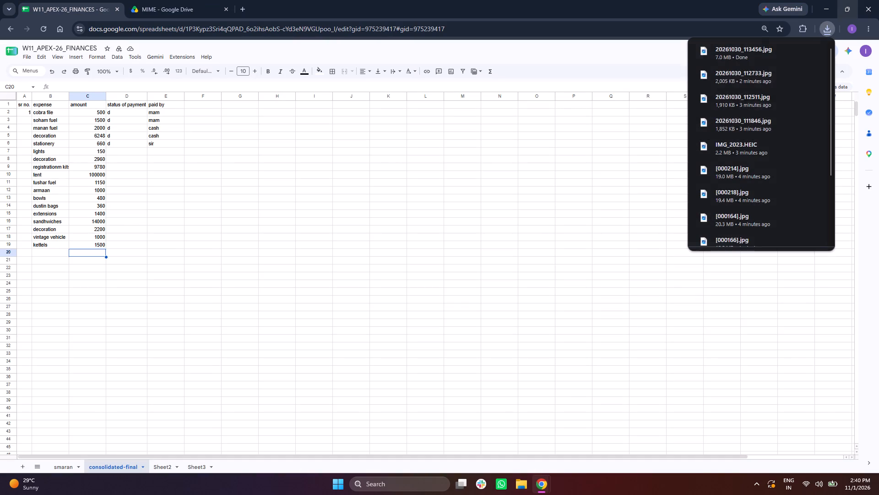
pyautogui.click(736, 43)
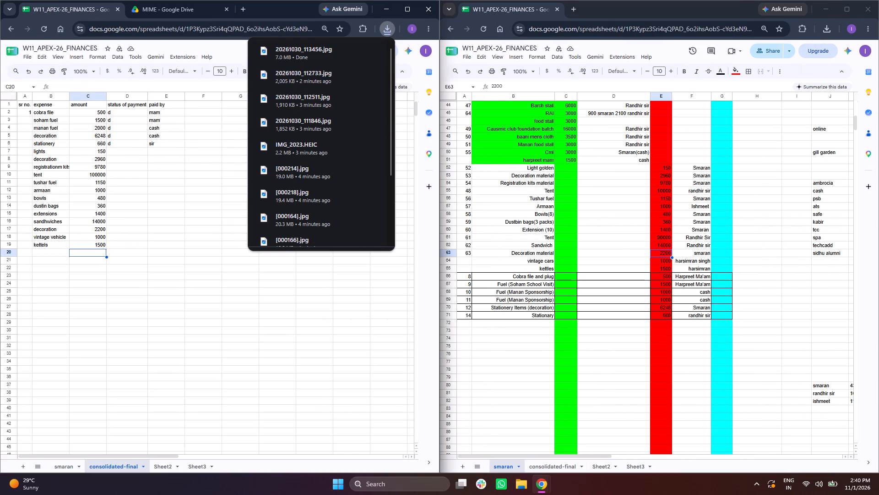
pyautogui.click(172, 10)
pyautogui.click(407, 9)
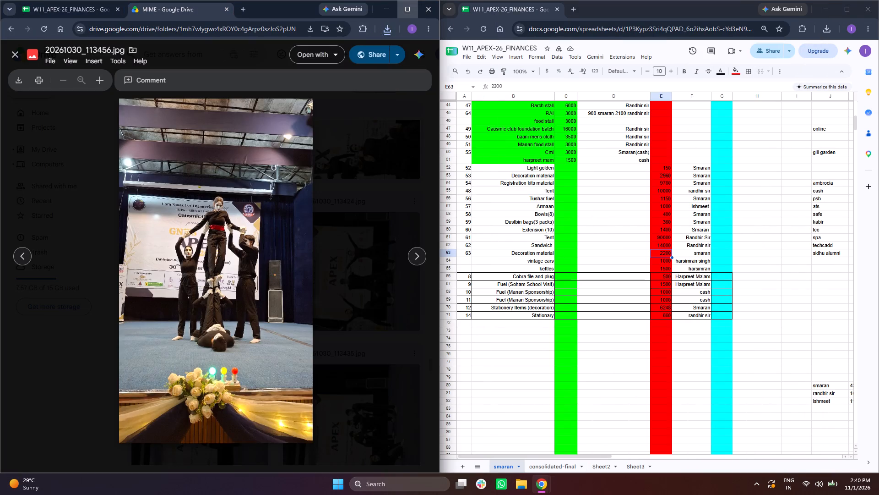
# Close the photo preview, look over the rest of the MIME folder, and open VALEDICTORY > SHARAN under apex2026.
pyautogui.click(6, 57)
pyautogui.scroll(-6, 467, 341)
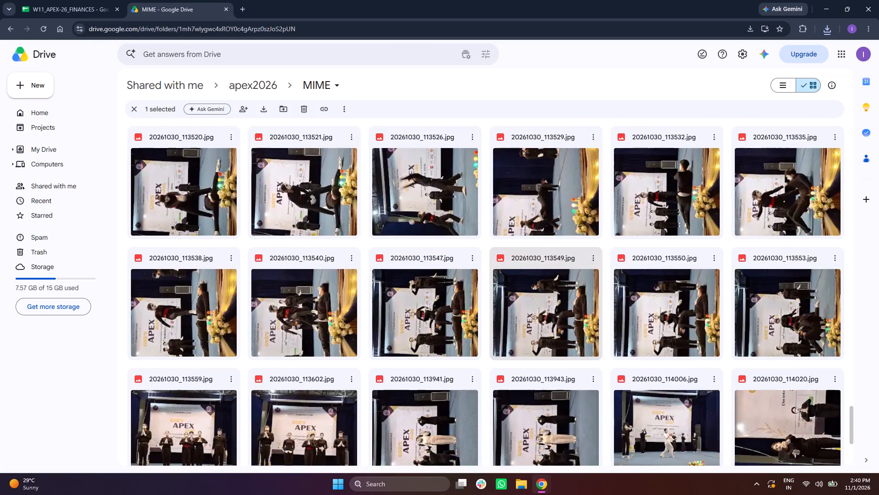
pyautogui.scroll(-14, 499, 335)
pyautogui.scroll(-7, 442, 249)
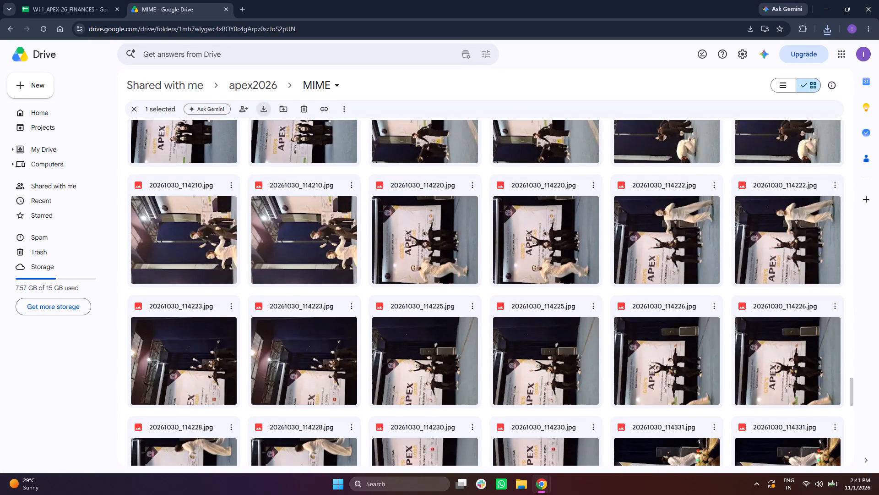
pyautogui.click(257, 85)
pyautogui.doubleClick(425, 251)
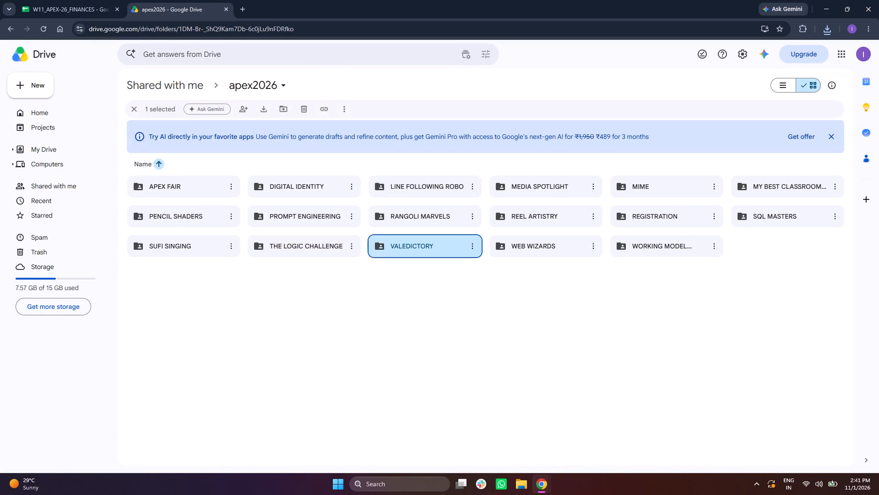
pyautogui.doubleClick(295, 186)
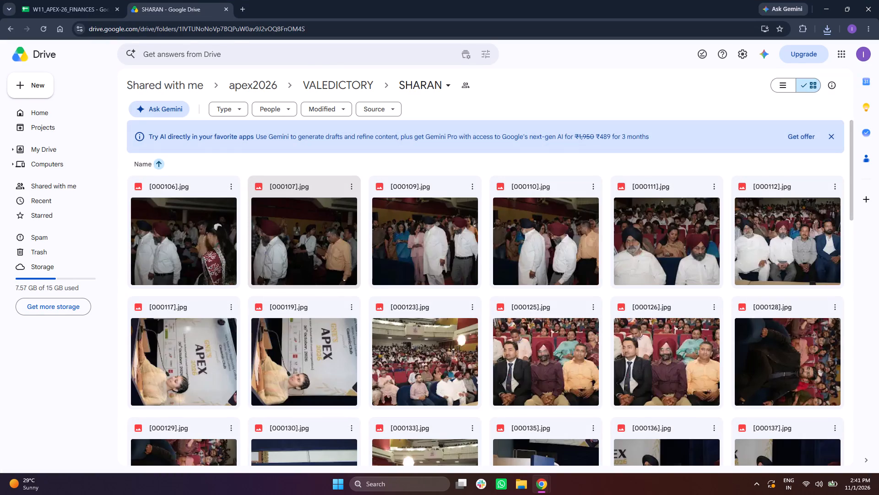
# Browse the SHARAN folder and examine the award-ceremony photos one by one from [000181].jpg to [000200].jpg.
pyautogui.scroll(-13, 338, 234)
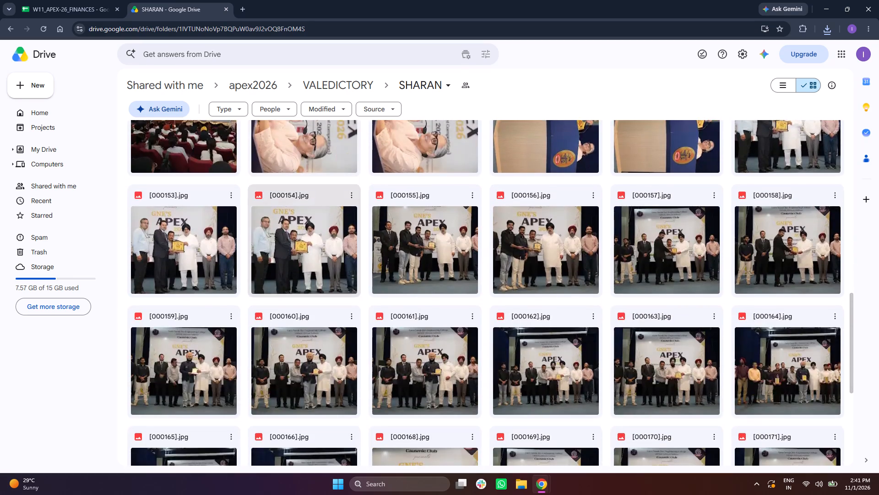
pyautogui.scroll(-10, 342, 227)
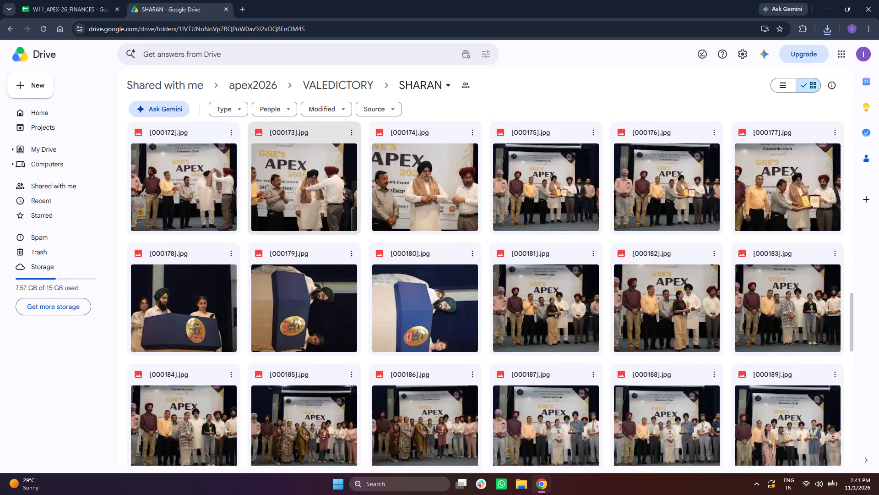
pyautogui.scroll(-2, 344, 226)
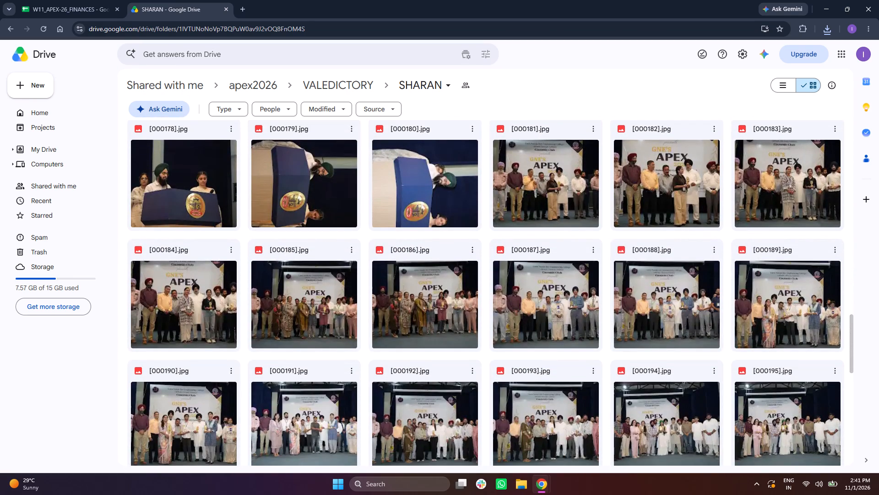
pyautogui.doubleClick(555, 178)
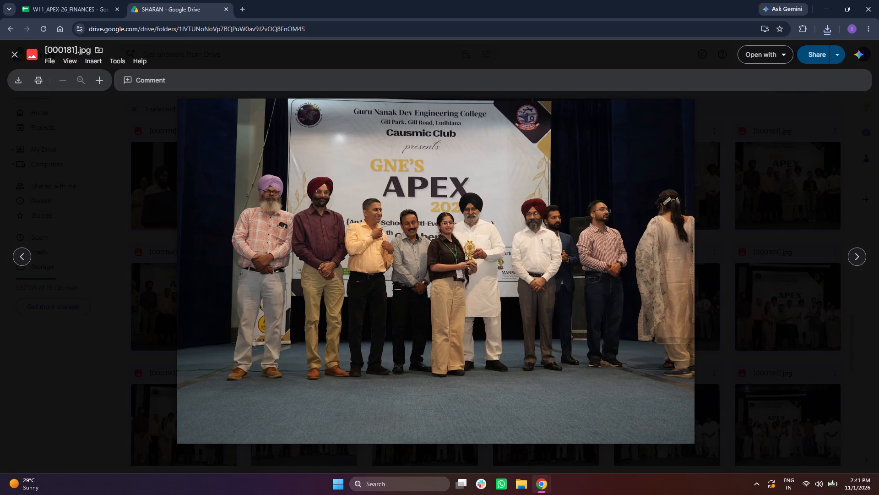
pyautogui.press('Right')
pyautogui.press('Right')
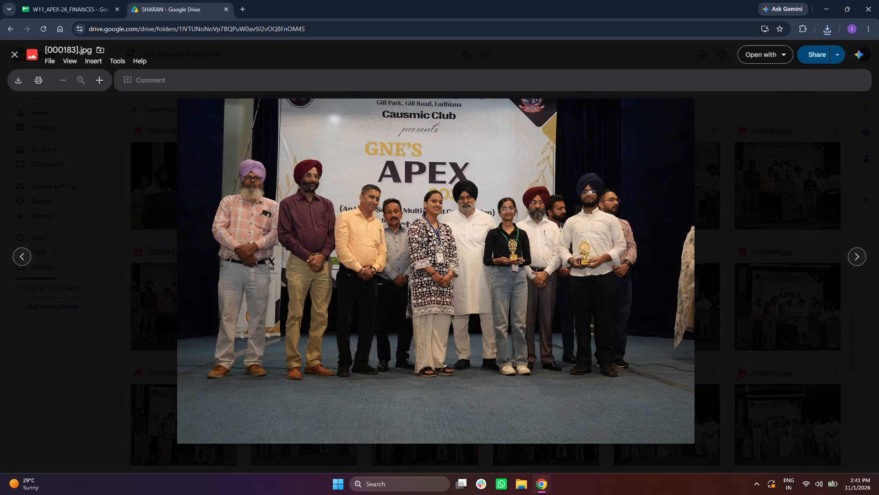
pyautogui.press('Right')
pyautogui.press('Right')
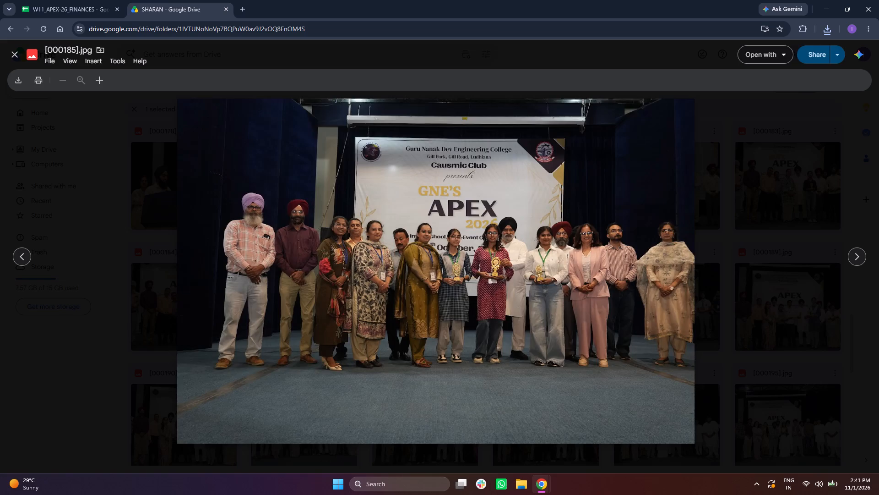
pyautogui.press('Right')
pyautogui.press('Right')
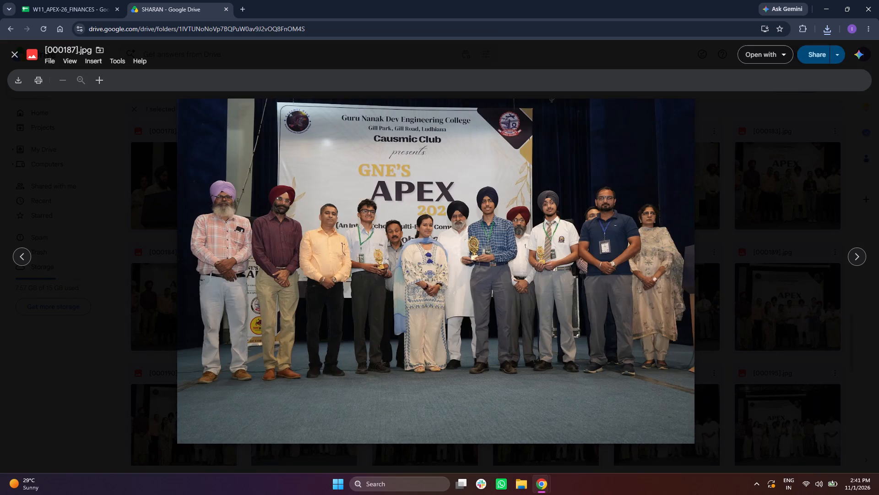
pyautogui.press('Right')
pyautogui.press('Right')
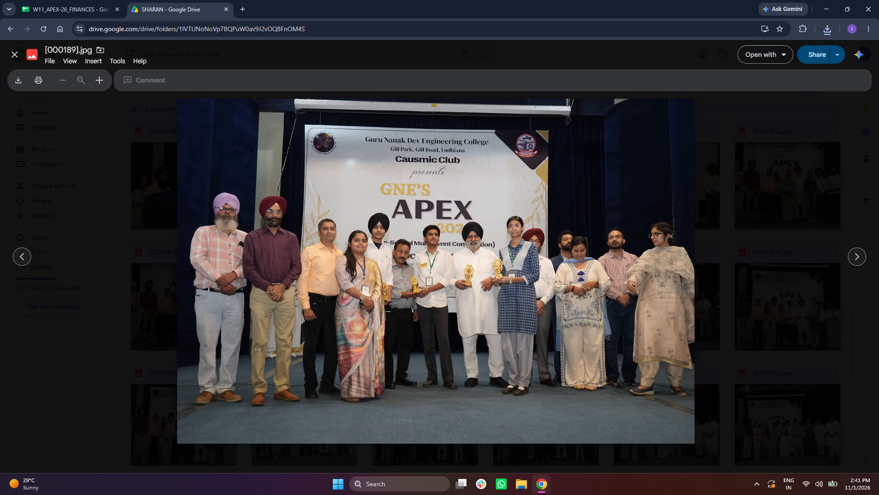
pyautogui.press('Right')
pyautogui.press('Right')
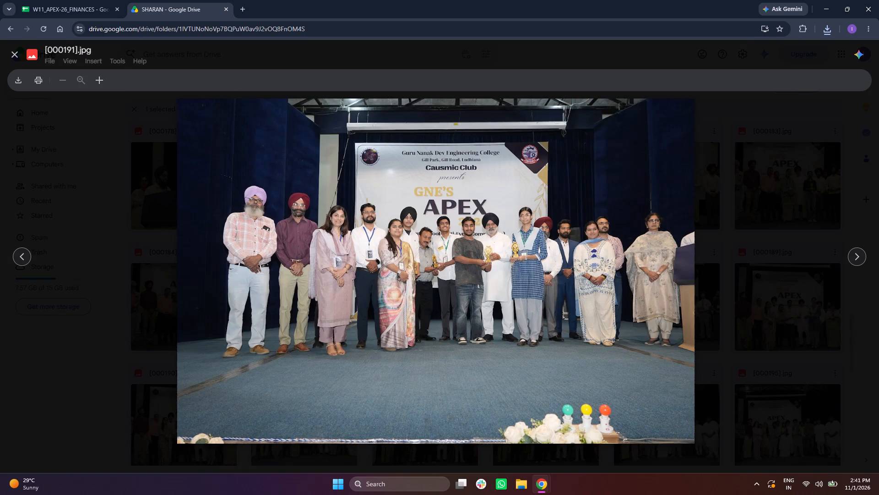
pyautogui.press('Right')
pyautogui.press('Right')
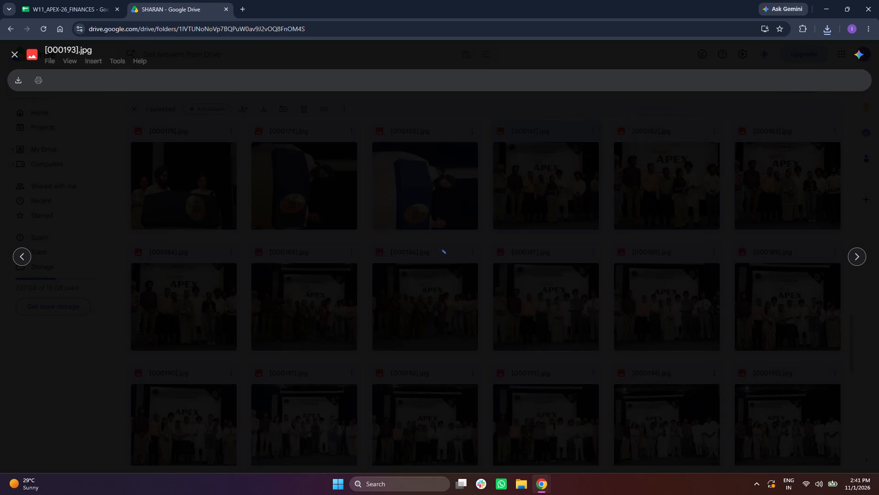
pyautogui.press('Right')
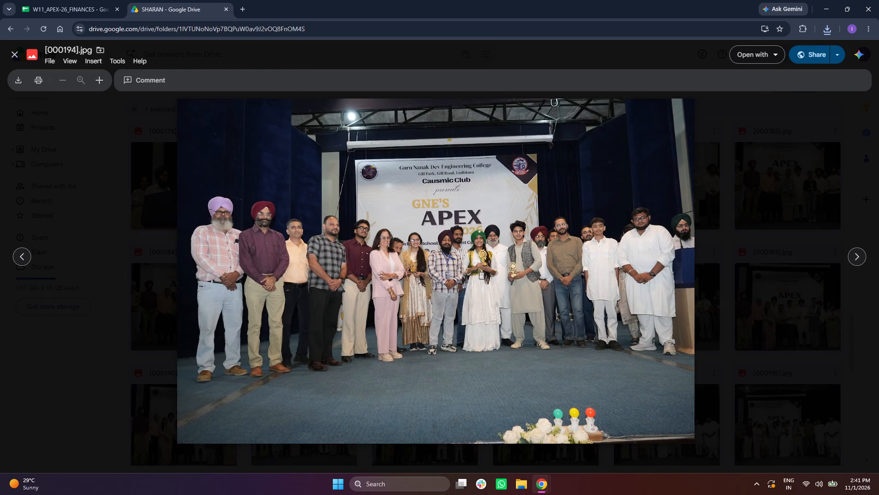
pyautogui.press('Right')
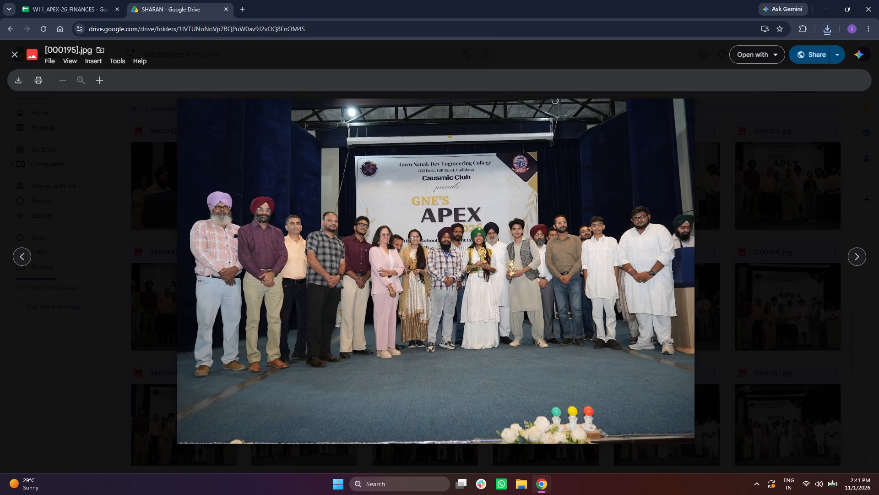
pyautogui.press('Right')
pyautogui.press('Right')
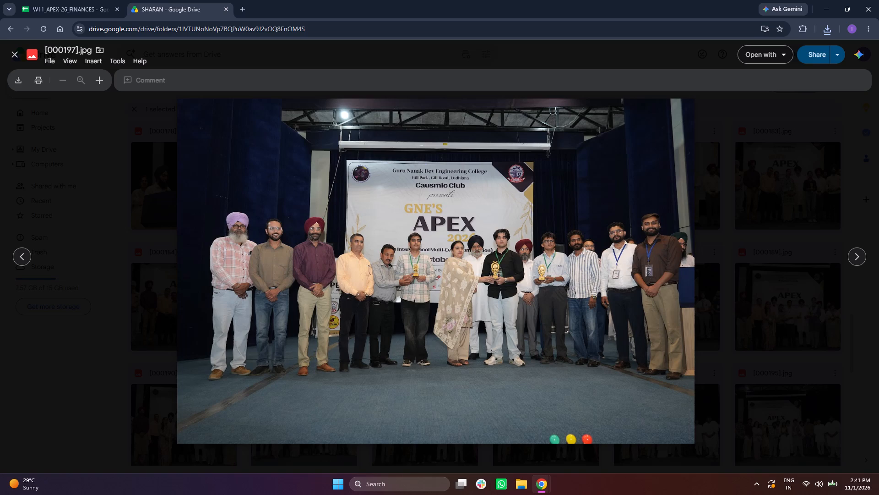
pyautogui.press('Right')
pyautogui.press('Right')
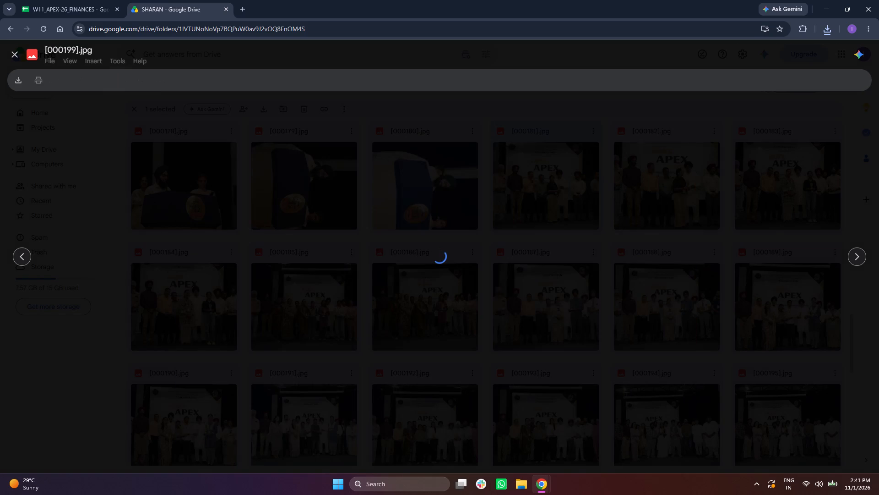
pyautogui.press('Right')
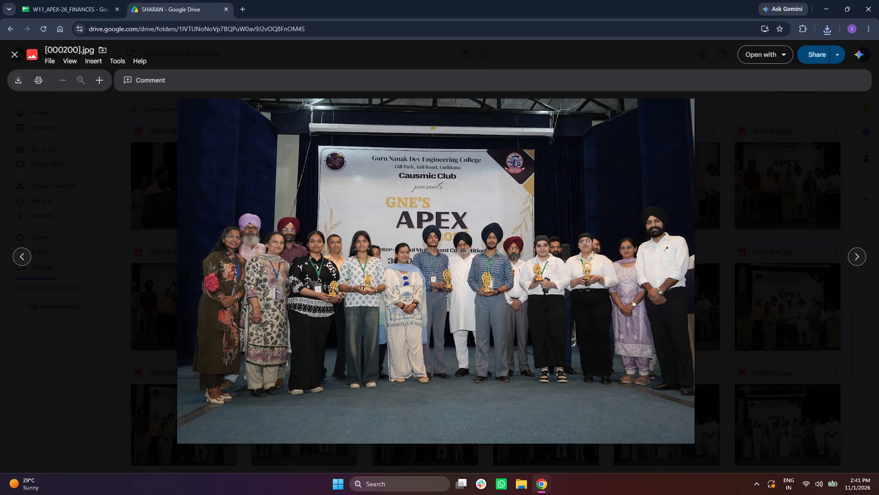
# Download the group award photos [000200].jpg and [000201].jpg.
pyautogui.click(16, 81)
pyautogui.press('Right')
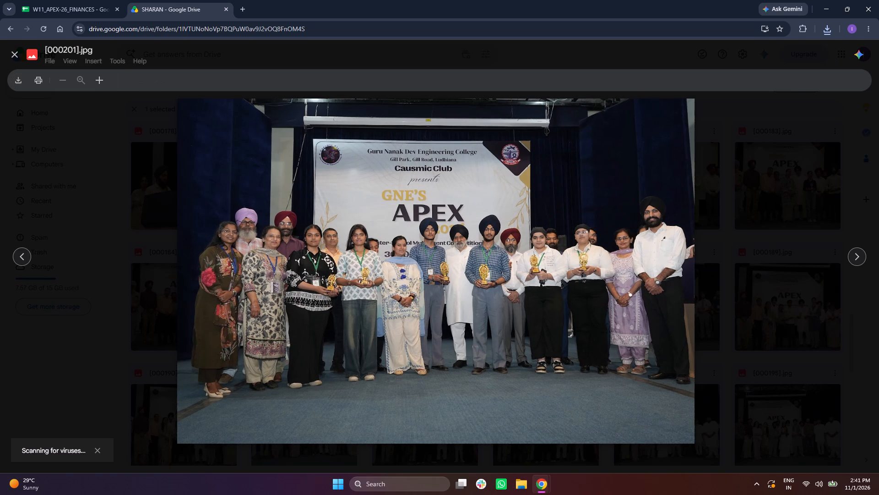
pyautogui.click(17, 78)
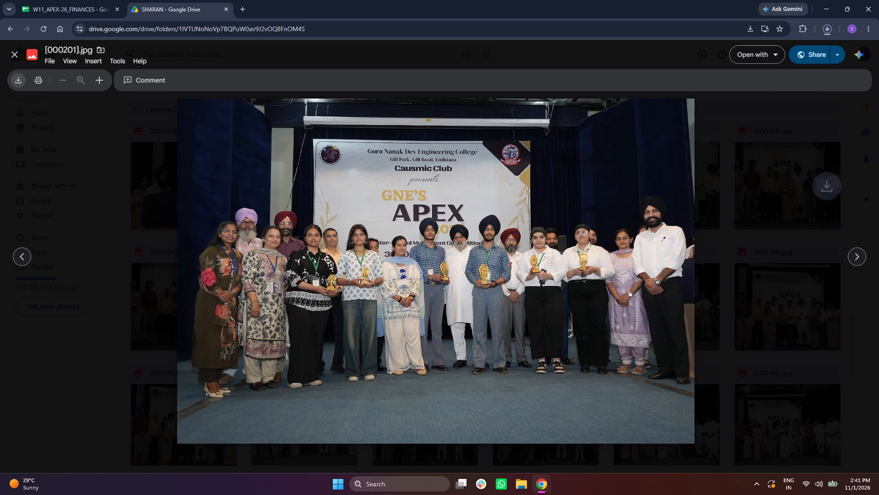
# Examine the award photos after [000201].jpg up to [000208].jpg, and close the photo preview.
pyautogui.press('Right')
pyautogui.press('Right')
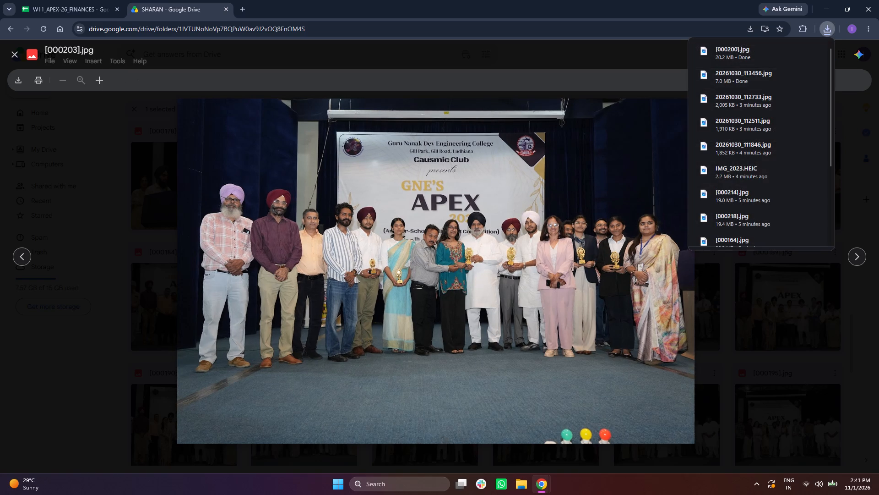
pyautogui.press('Right')
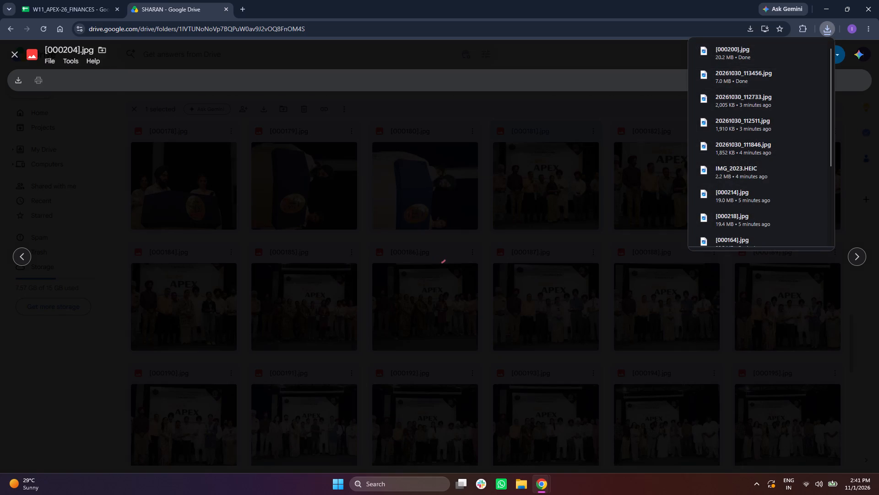
pyautogui.press('Right')
pyautogui.press('Right')
pyautogui.press('Right')
pyautogui.press('Right')
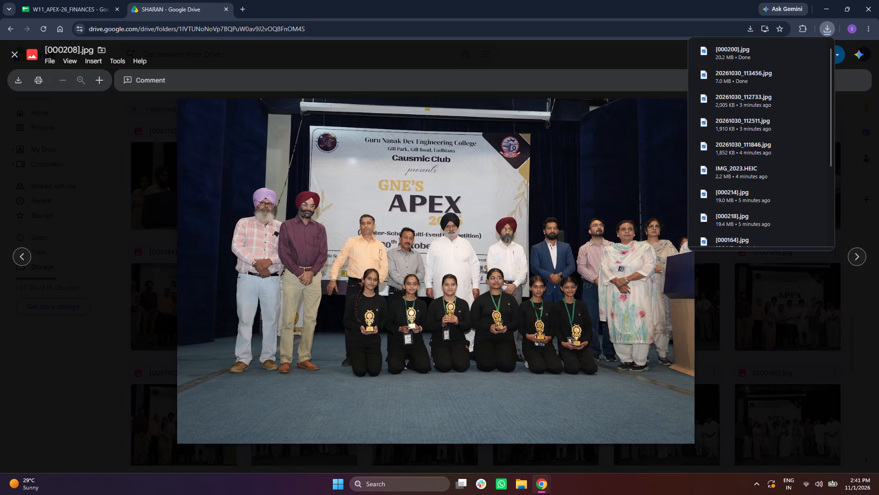
pyautogui.click(379, 59)
pyautogui.click(8, 50)
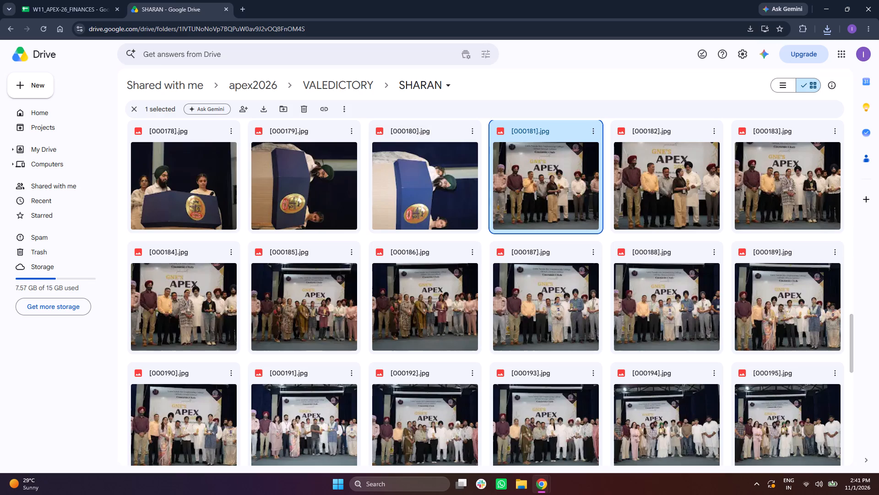
# Close the Drive photo folder and place the consolidated-final sheet window side by side with the smaran sheet window.
pyautogui.click(227, 8)
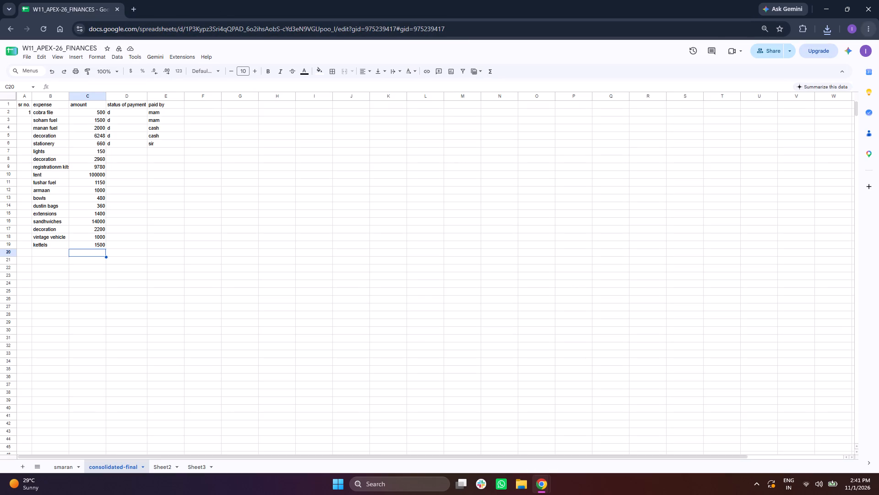
pyautogui.click(731, 39)
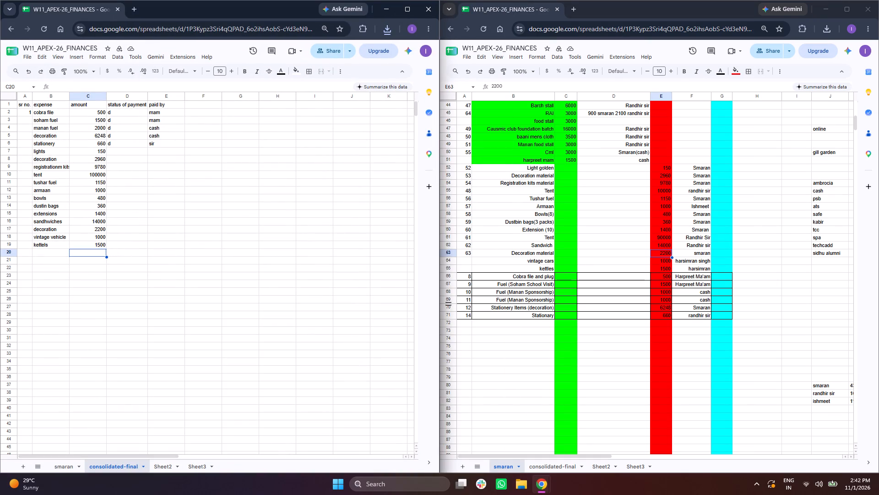
# Add a decoration expense of 1800 in row 20 of the consolidated-final sheet.
pyautogui.click(49, 253)
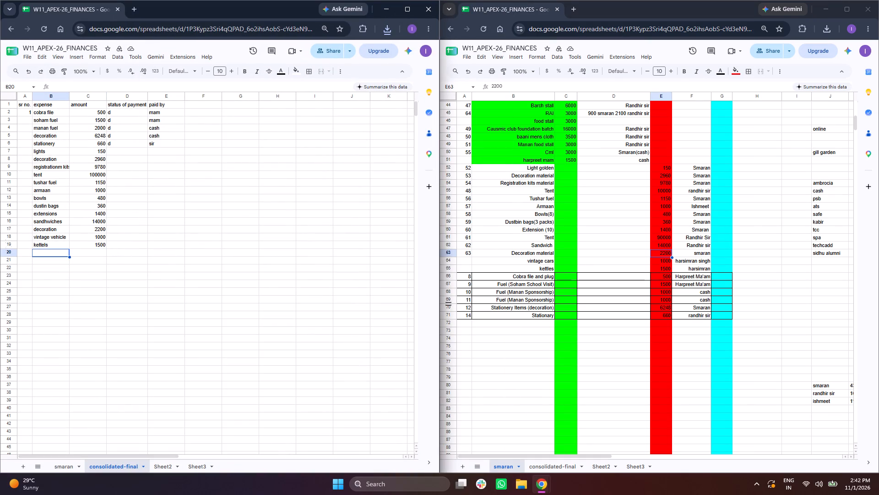
pyautogui.click(48, 254)
pyautogui.click(55, 254)
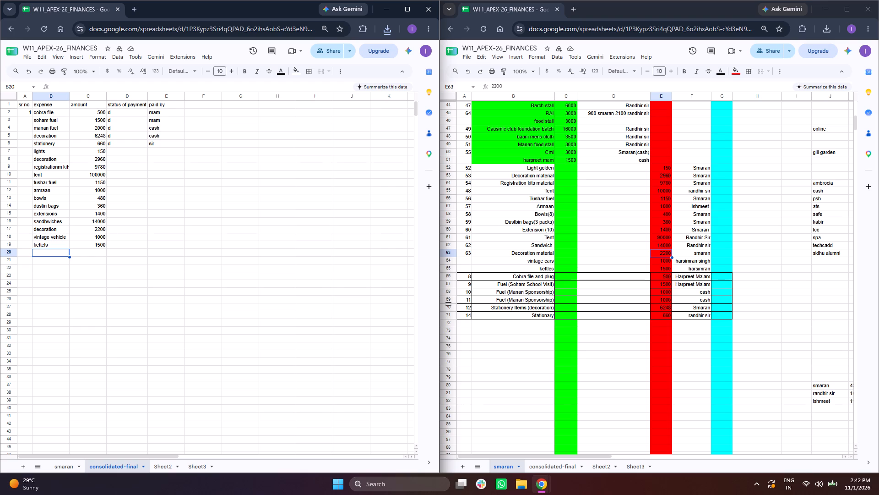
pyautogui.click(55, 254)
pyautogui.press('1')
pyautogui.press('BackSpace')
pyautogui.write('dec')
pyautogui.press('Right')
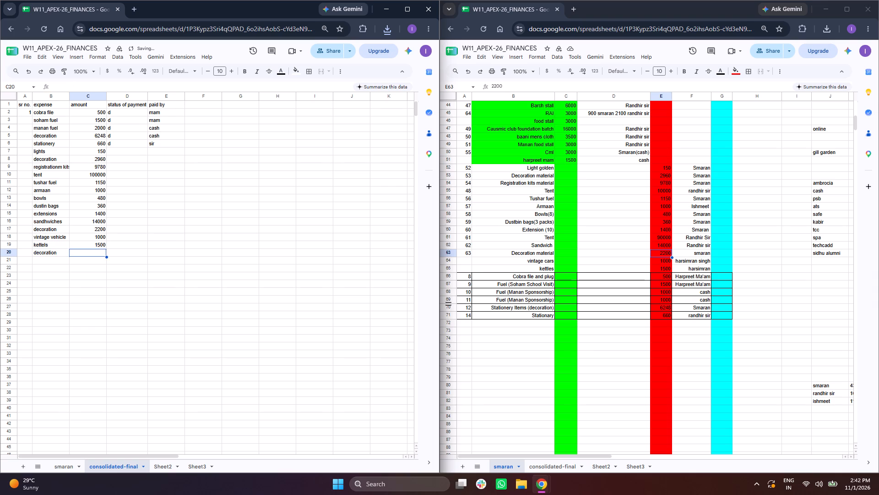
pyautogui.write('1800')
pyautogui.press('Return')
pyautogui.press('Left')
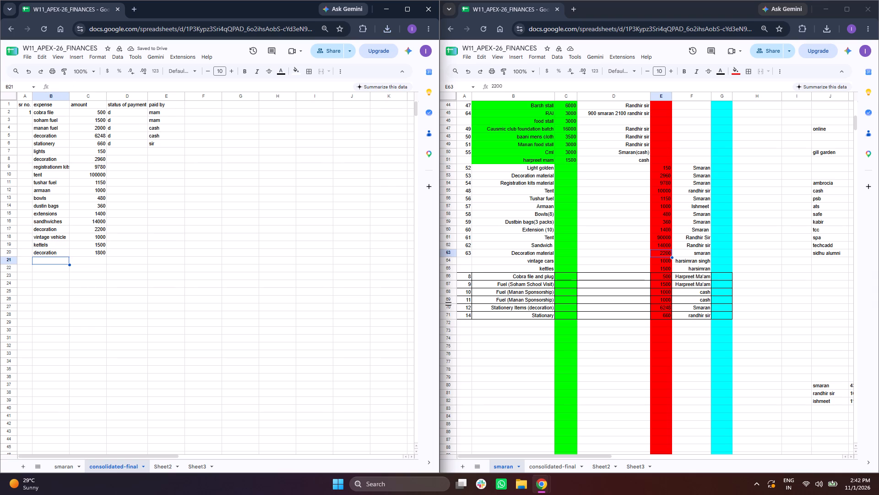
# Add the expense "printer catridge" with an amount of 1800 in row 21 of the consolidated-final sheet.
pyautogui.write('printer catridge')
pyautogui.press('Right')
pyautogui.write('1800')
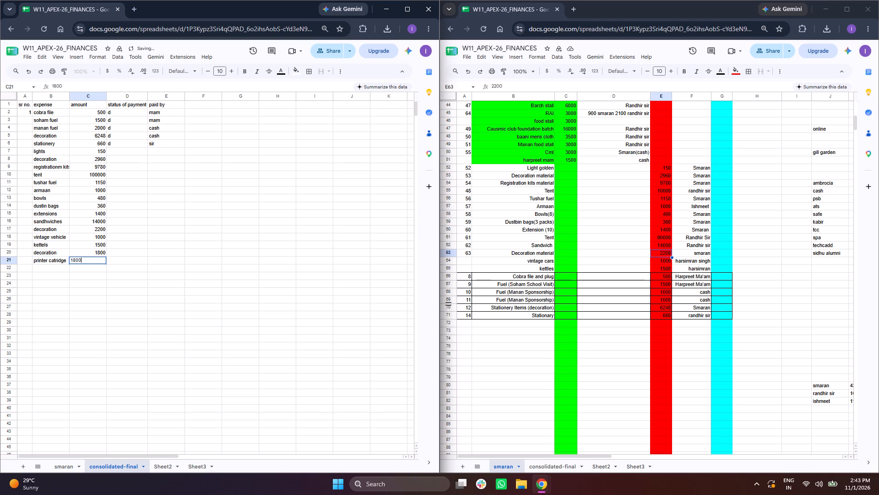
pyautogui.press('Return')
pyautogui.press('Left')
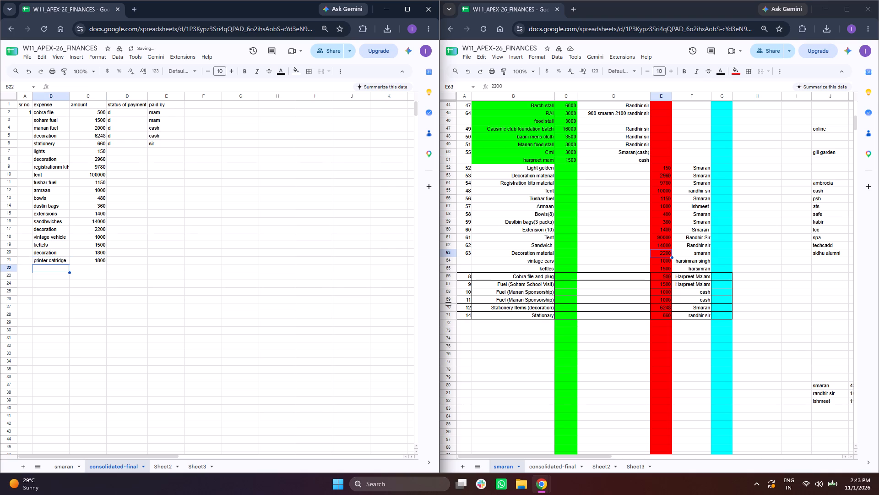
# Add the expense "harkirat" with an amount of 5000 in row 22 of the consolidated-final sheet.
pyautogui.write('harkirs')
pyautogui.press('BackSpace')
pyautogui.write('at')
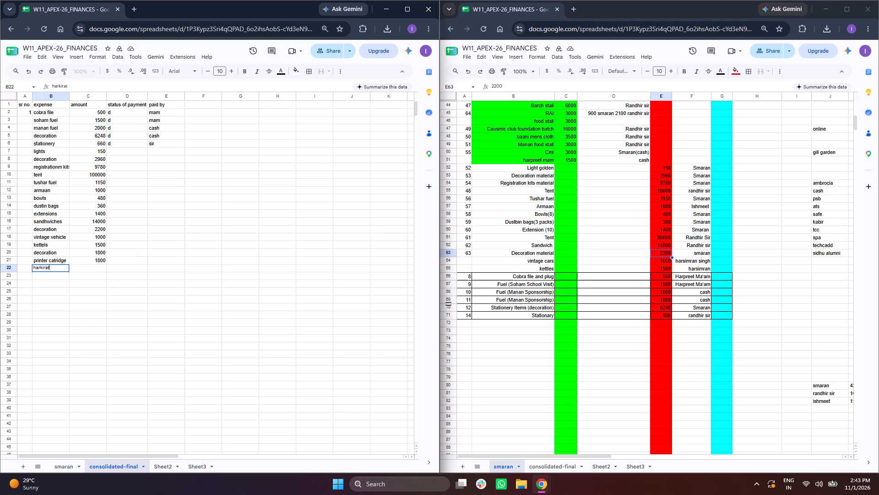
pyautogui.click(93, 266)
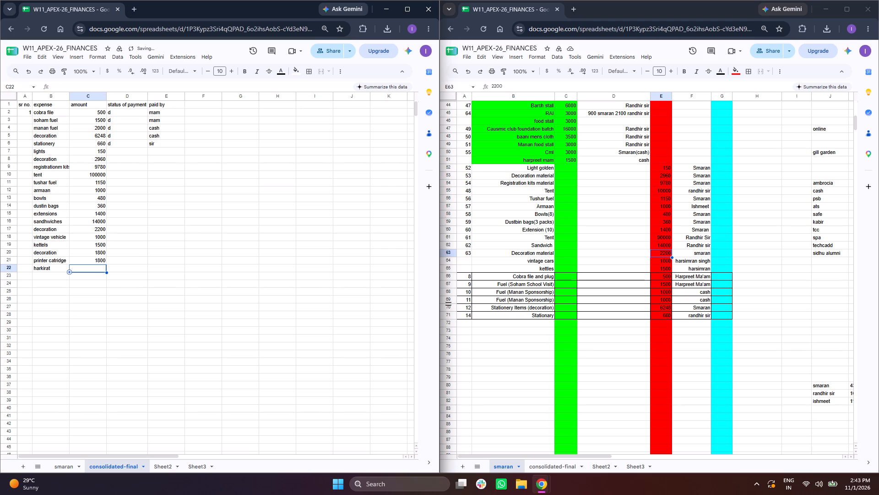
pyautogui.write('5000')
pyautogui.press('Return')
pyautogui.press('Left')
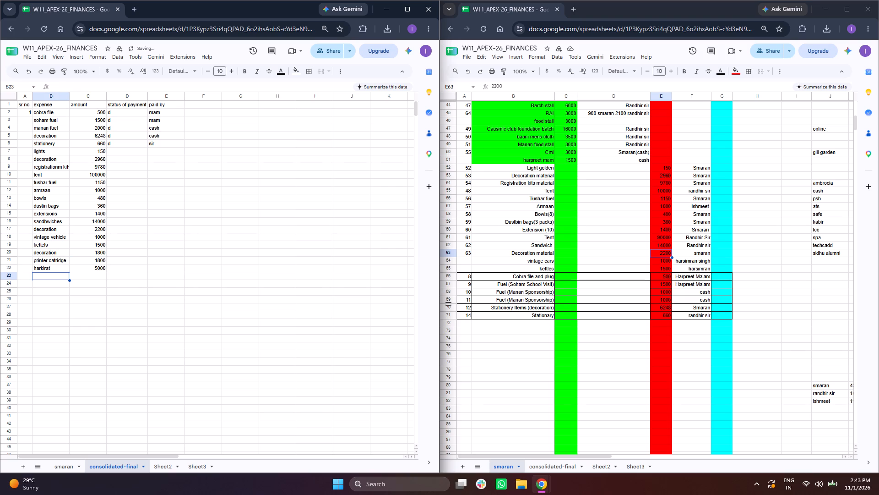
# Add the expense "bluebery" with an amount of 1450 in row 23 of the consolidated-final sheet.
pyautogui.write('bluebery')
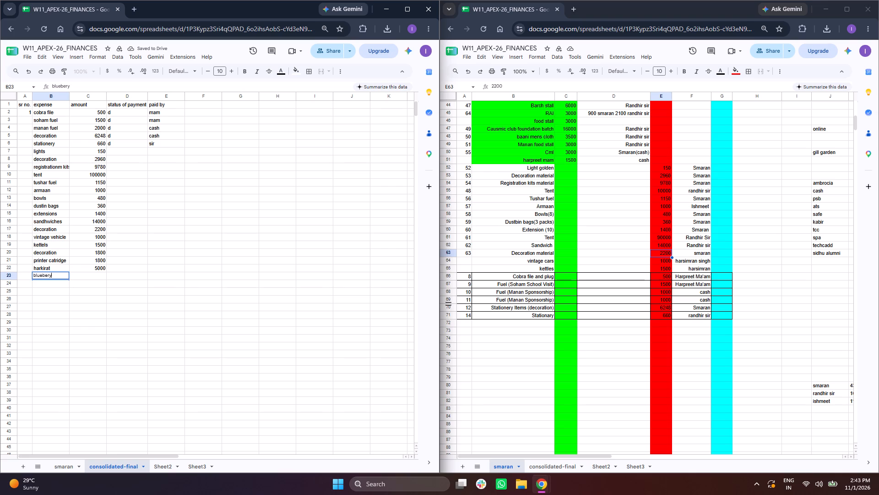
pyautogui.press('Right')
pyautogui.write('14')
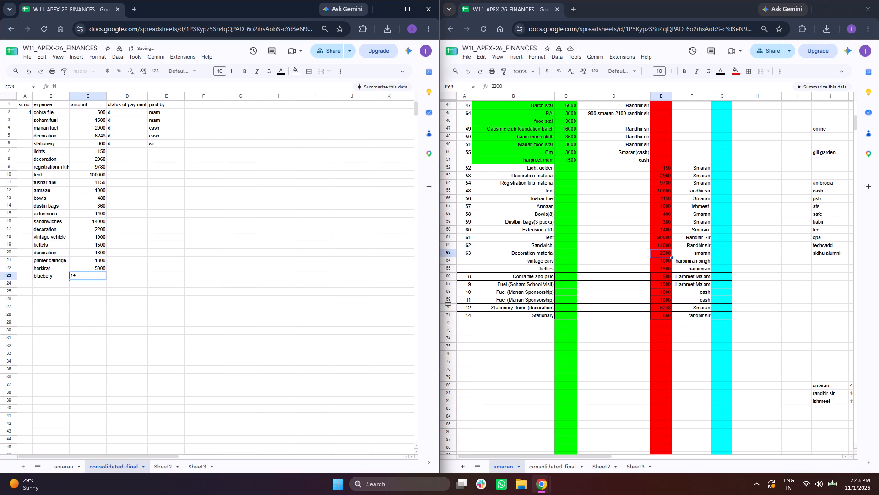
pyautogui.write('50')
pyautogui.press('Return')
pyautogui.press('Left')
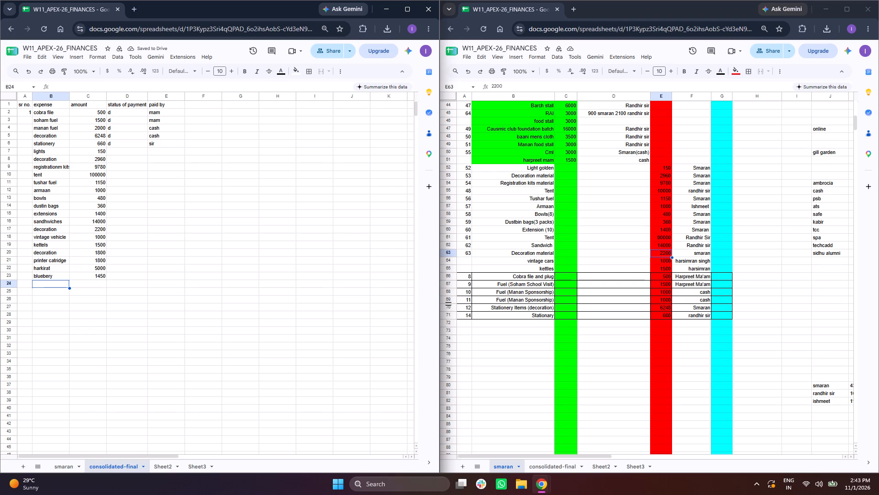
# Add the expense "armaan" with an amount of 1500 in row 24 of the consolidated-final sheet.
pyautogui.write('armaan')
pyautogui.press('Right')
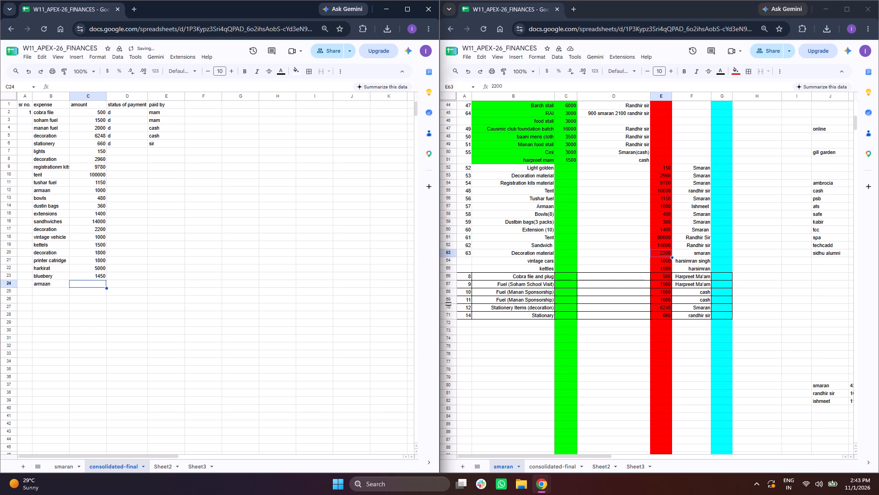
pyautogui.write('1500')
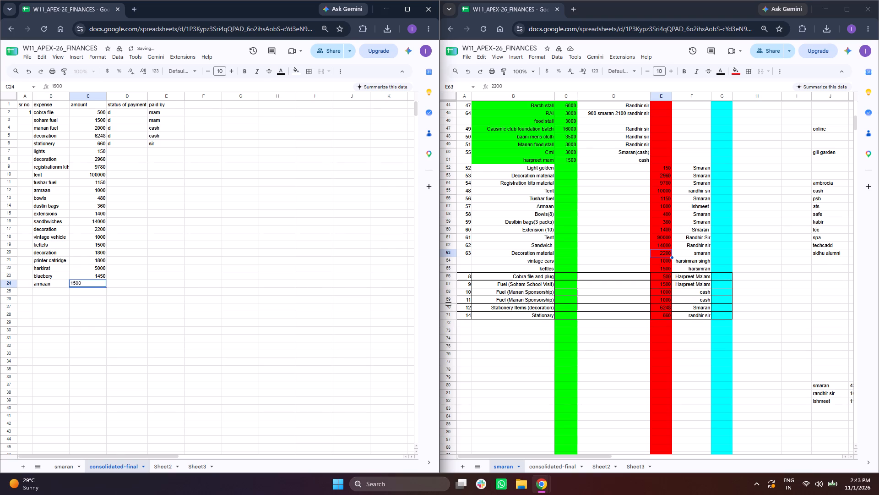
pyautogui.press('Return')
pyautogui.press('Left')
# Add the expense "rajan extensions" with an amount of 13000 in row 25 of the consolidated-final sheet.
pyautogui.write('rajan')
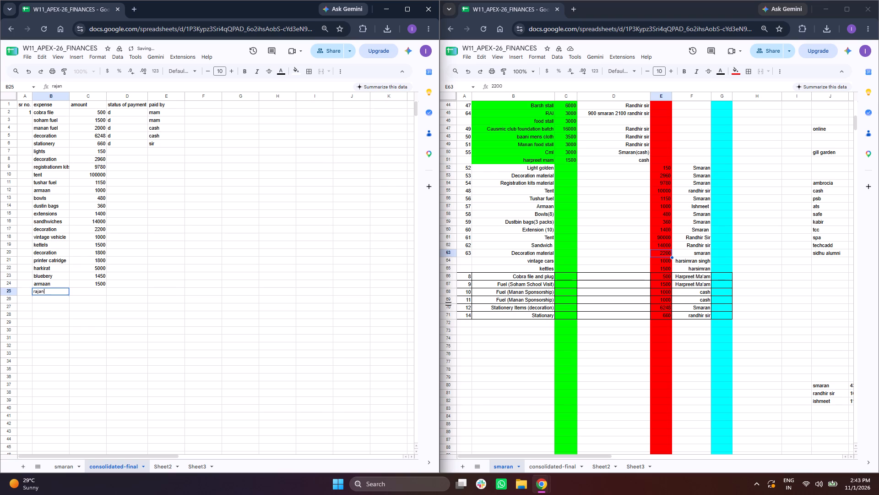
pyautogui.press('space')
pyautogui.write('extensions')
pyautogui.press('space')
pyautogui.press('Right')
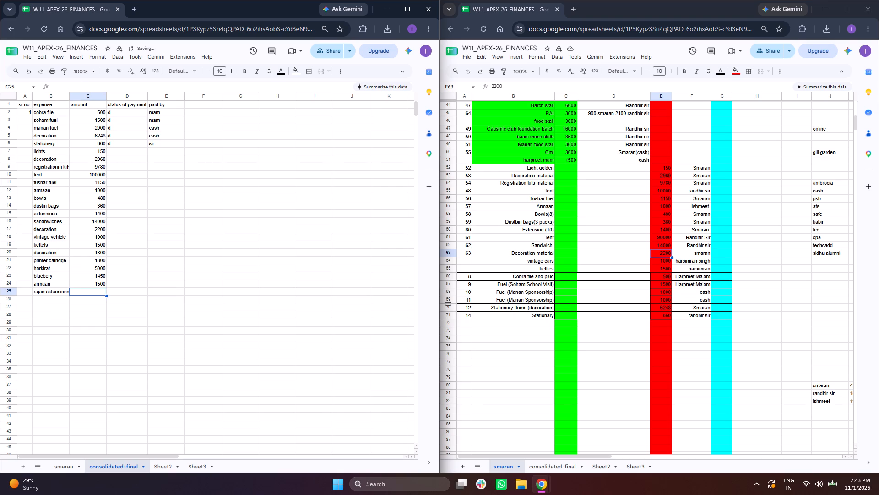
pyautogui.write('13000')
pyautogui.press('Return')
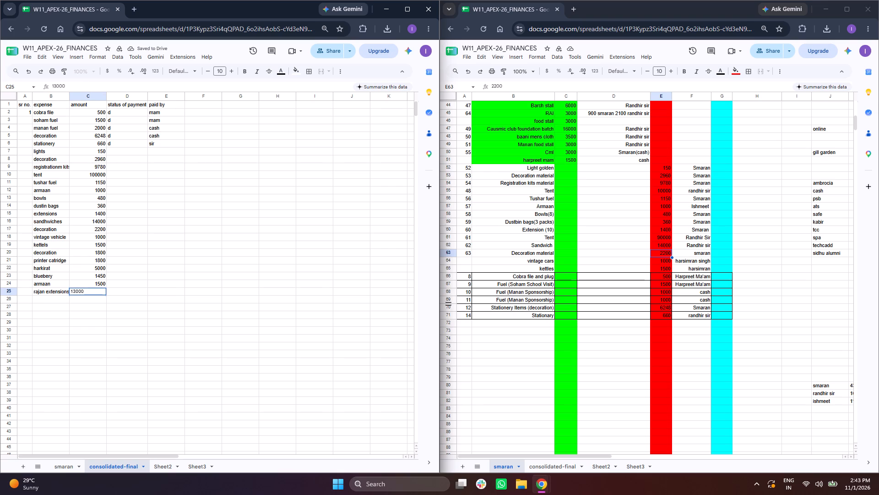
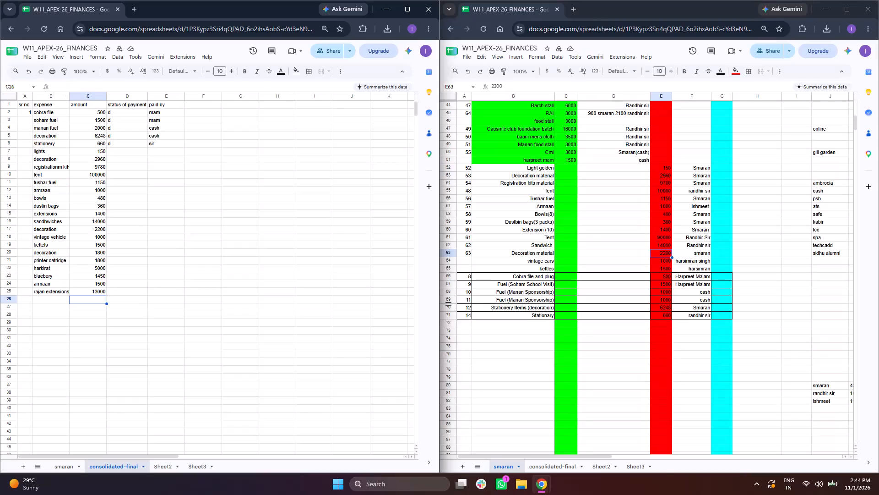
# Clear the stationery entry's expense, amount, payment status and paid-by cells in row 6 of the consolidated-final sheet.
pyautogui.click(56, 143)
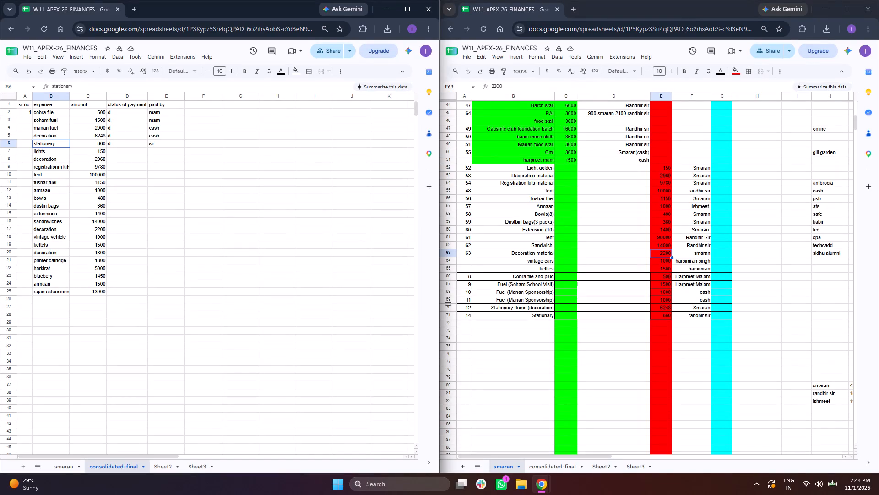
pyautogui.press('BackSpace')
pyautogui.press('Right')
pyautogui.press('BackSpace')
pyautogui.press('Right')
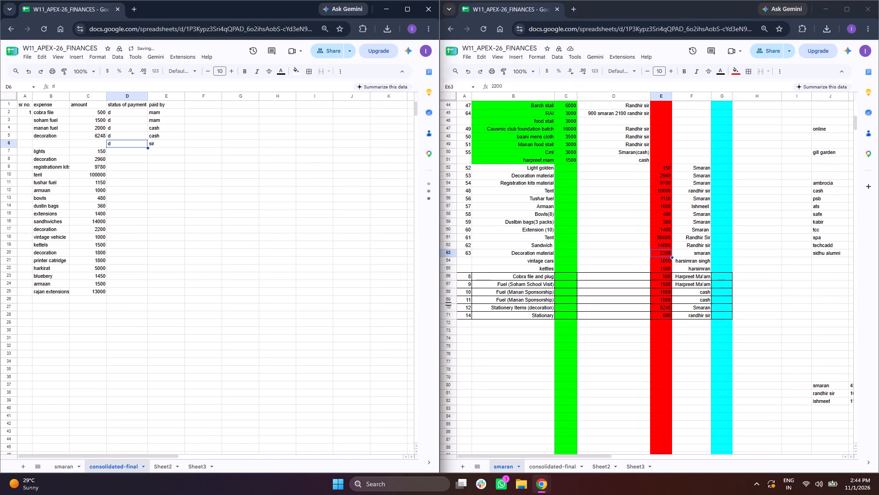
pyautogui.press('BackSpace')
pyautogui.press('Right')
pyautogui.press('BackSpace')
pyautogui.press('Down')
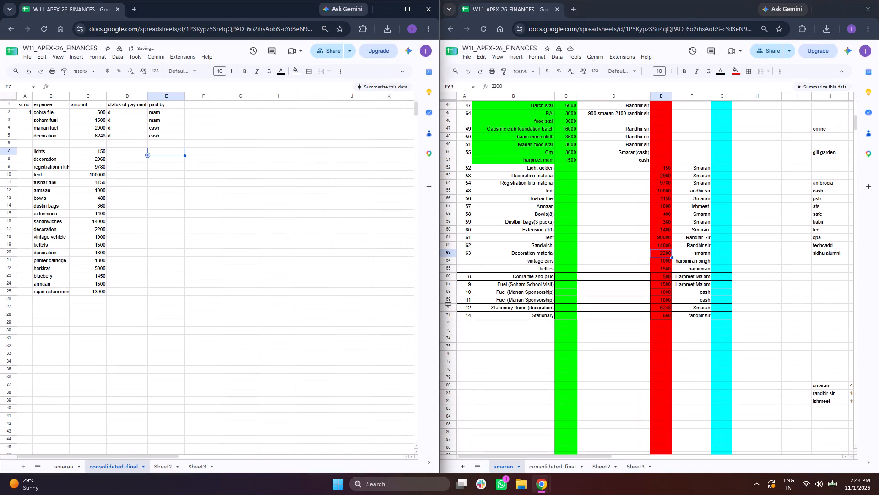
# Delete the blank row 6 between the decoration and lights expenses in the consolidated-final sheet.
pyautogui.click(11, 140)
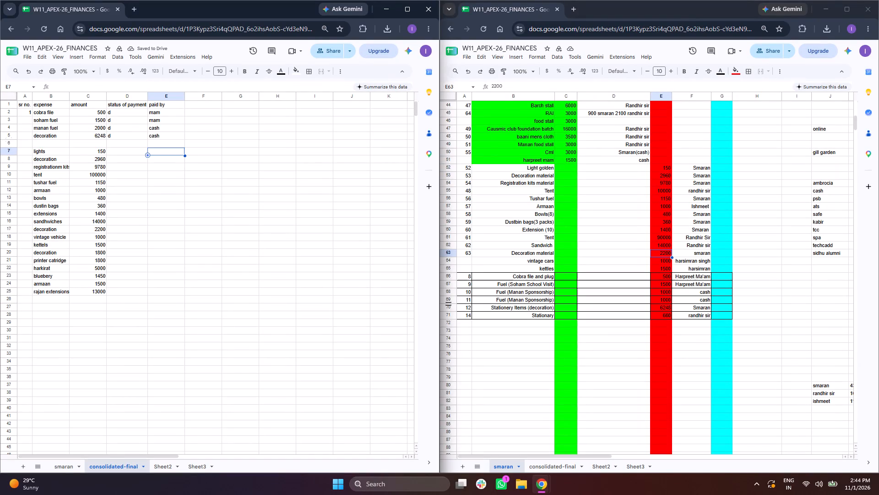
pyautogui.click(8, 144)
pyautogui.rightClick(8, 144)
pyautogui.click(27, 225)
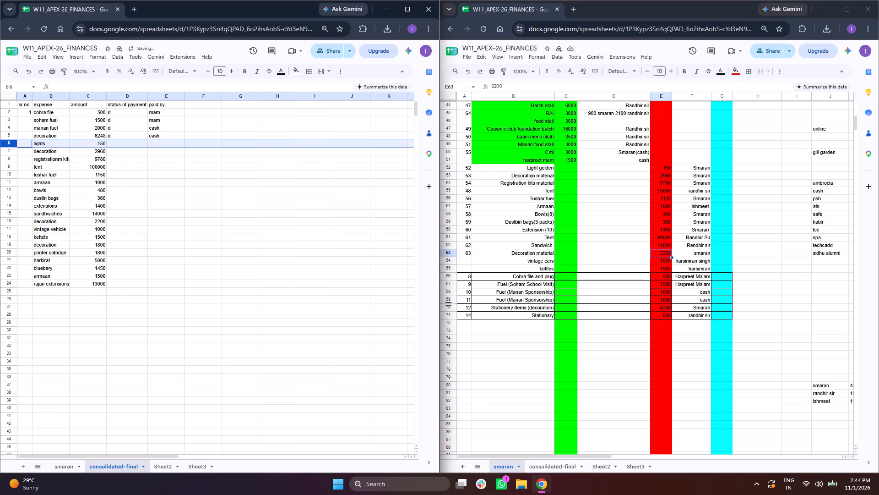
pyautogui.click(224, 281)
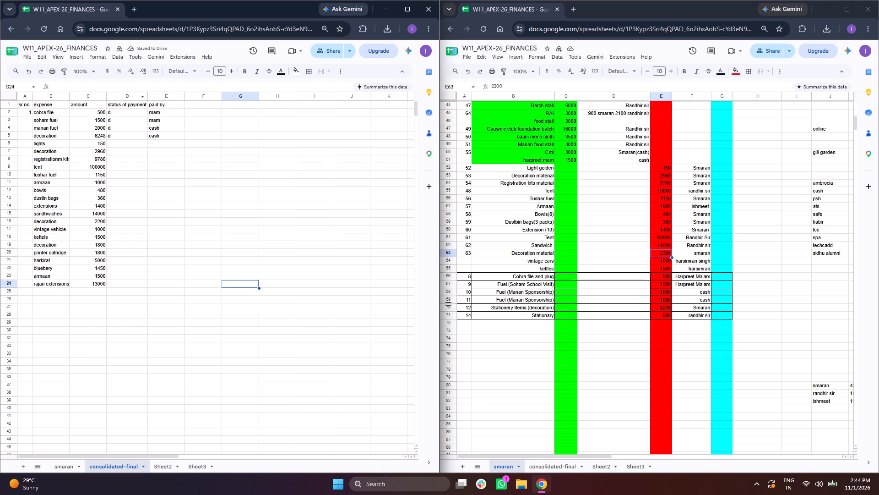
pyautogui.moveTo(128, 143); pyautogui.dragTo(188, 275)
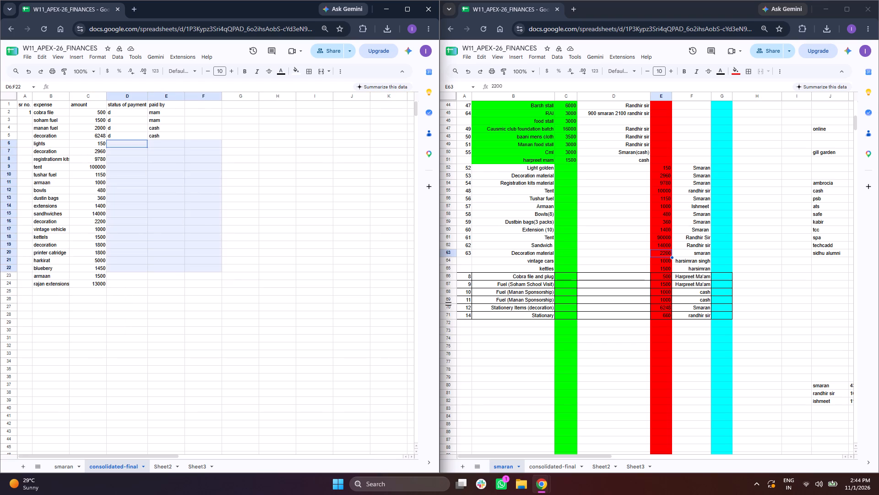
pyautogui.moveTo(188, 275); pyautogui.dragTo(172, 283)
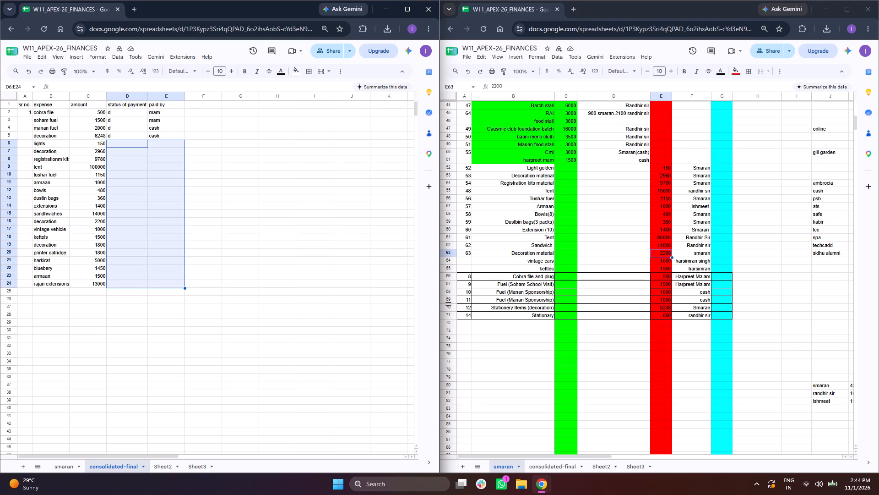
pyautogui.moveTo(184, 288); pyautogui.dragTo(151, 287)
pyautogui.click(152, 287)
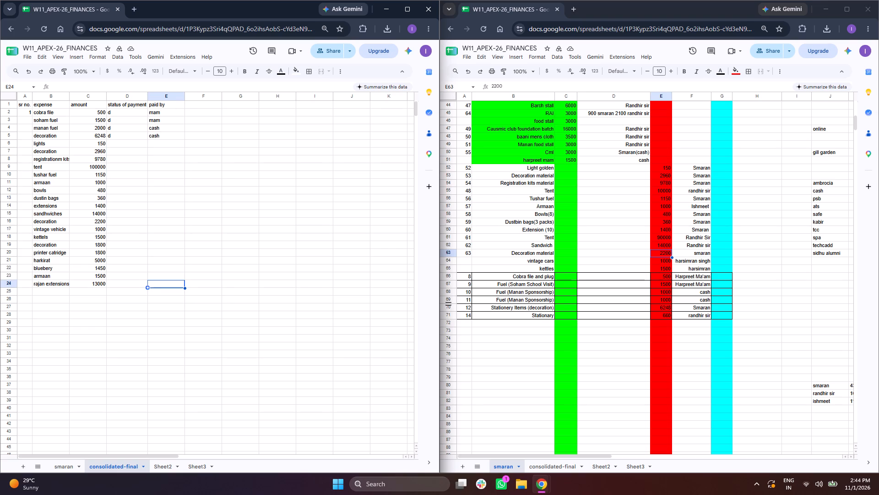
# Add the expense "krishna" with an amount of 4200 in row 25 of the consolidated-final sheet.
pyautogui.click(53, 291)
pyautogui.write('krishna')
pyautogui.press('Right')
pyautogui.write('4200')
pyautogui.press('Down')
pyautogui.press('Left')
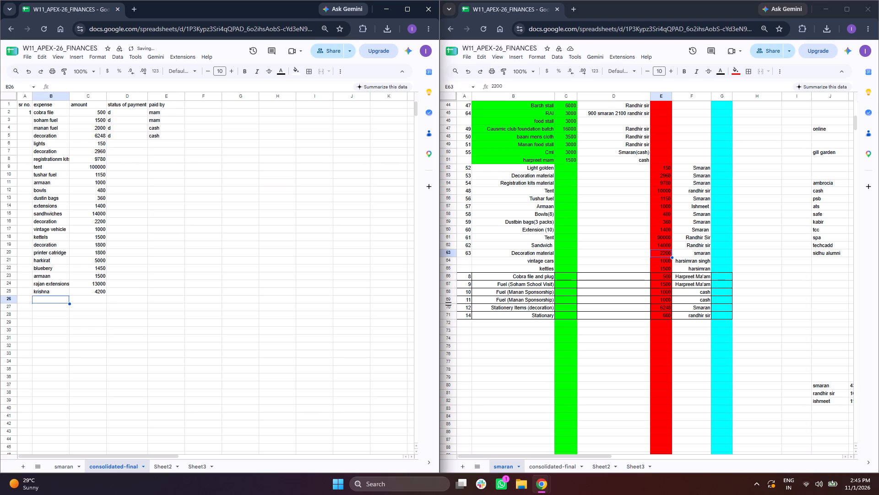
# Enter the expense name "bhavya" in row 26 of the consolidated-final sheet.
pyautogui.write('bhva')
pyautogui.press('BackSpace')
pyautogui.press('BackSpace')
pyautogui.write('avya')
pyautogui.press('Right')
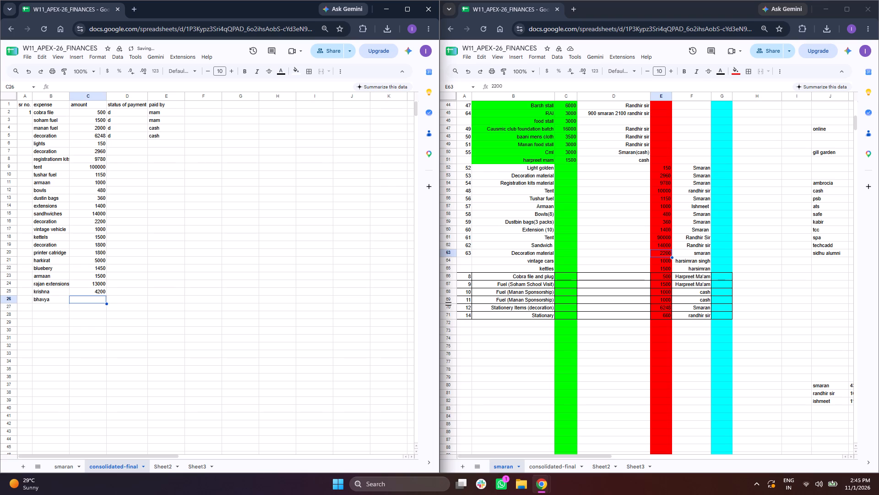
# Enter an amount of 1000 for the expense "bhavya" in row 26 of the consolidated-final sheet.
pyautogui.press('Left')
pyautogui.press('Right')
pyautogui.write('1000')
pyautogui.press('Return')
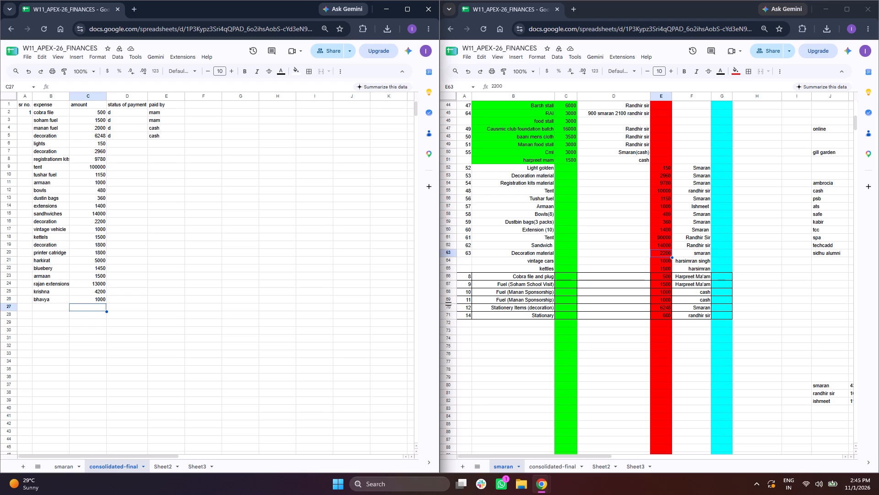
# Select the empty expense cell in row 27 of the consolidated-final sheet for a new entry.
pyautogui.click(157, 318)
pyautogui.click(57, 307)
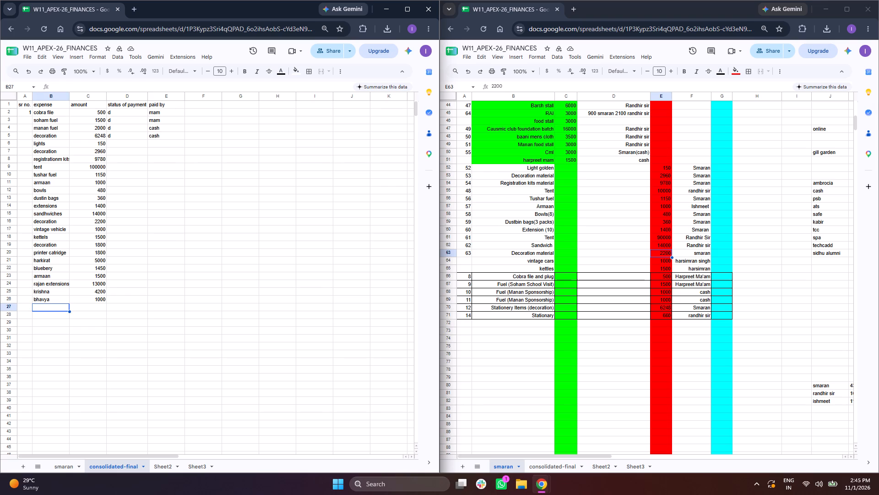
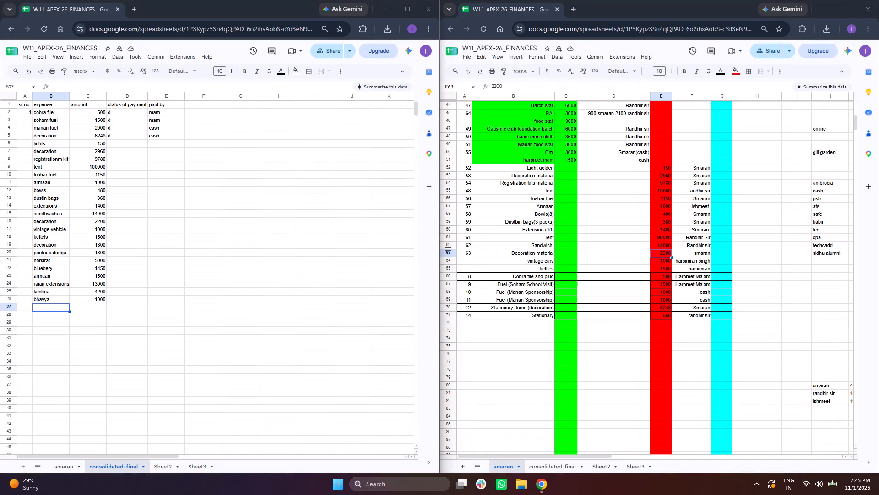
# Enter the expense name "food" in row 27 of the consolidated-final sheet.
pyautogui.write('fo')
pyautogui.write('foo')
pyautogui.doubleClick(60, 305)
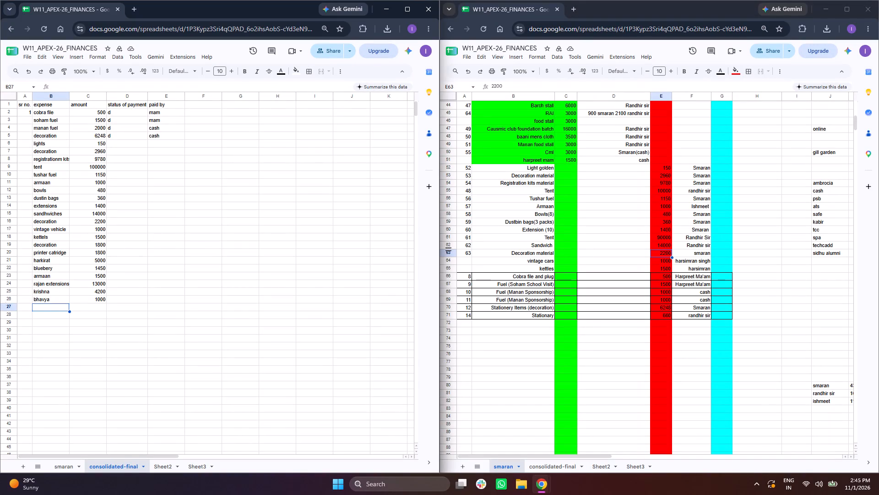
pyautogui.click(60, 305)
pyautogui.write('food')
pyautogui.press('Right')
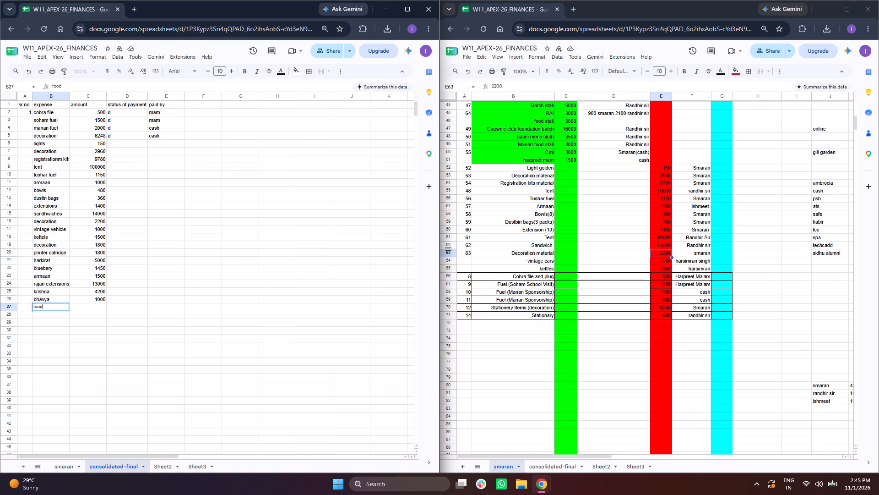
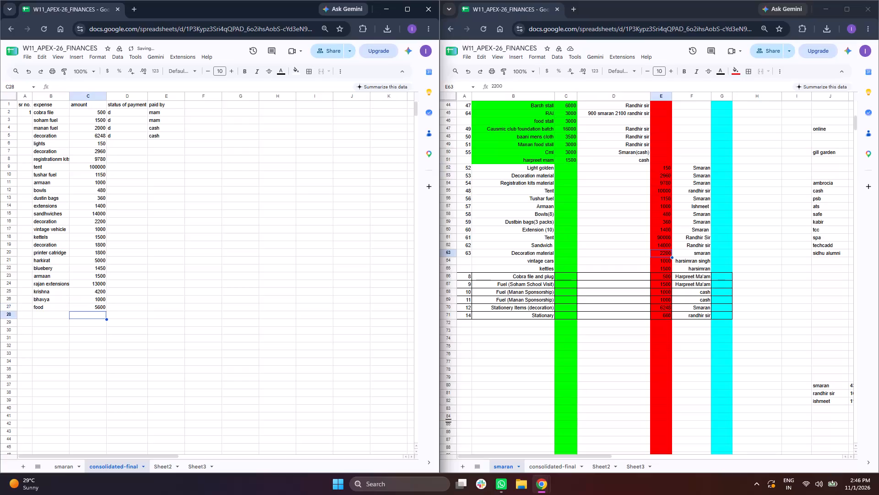
# Add the expense "shawls" with an amount of 6000 in row 28 of the consolidated-final sheet.
pyautogui.click(52, 315)
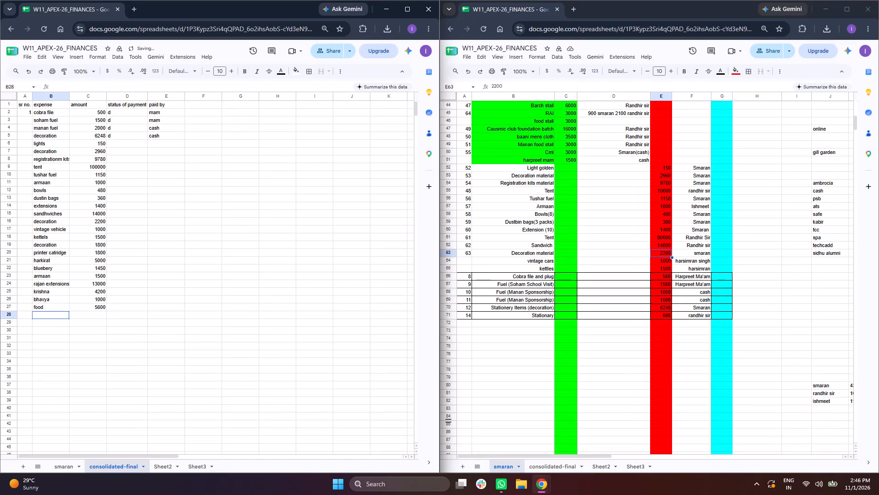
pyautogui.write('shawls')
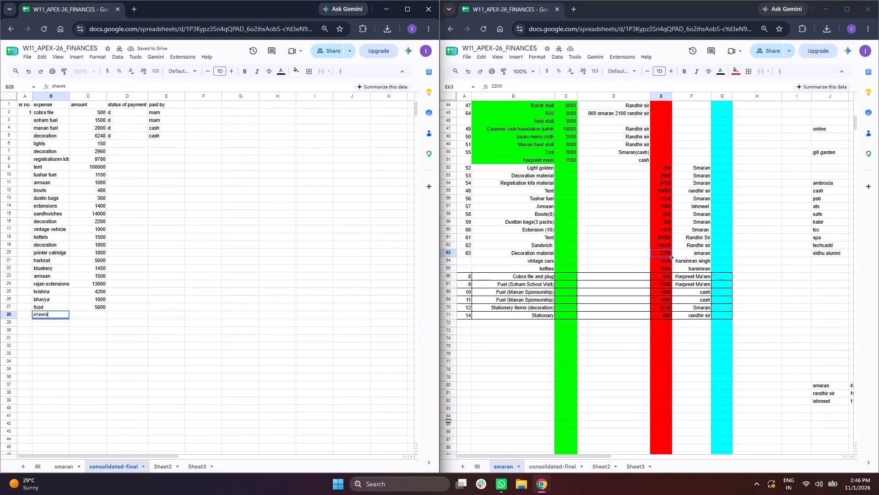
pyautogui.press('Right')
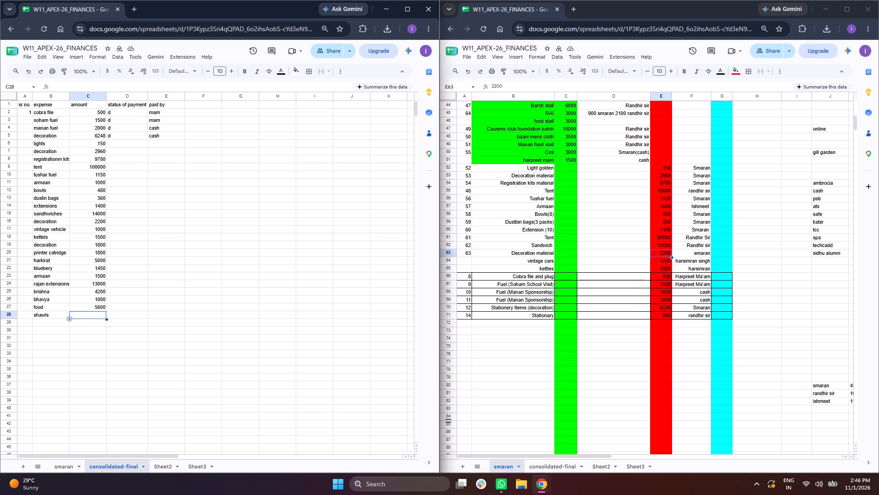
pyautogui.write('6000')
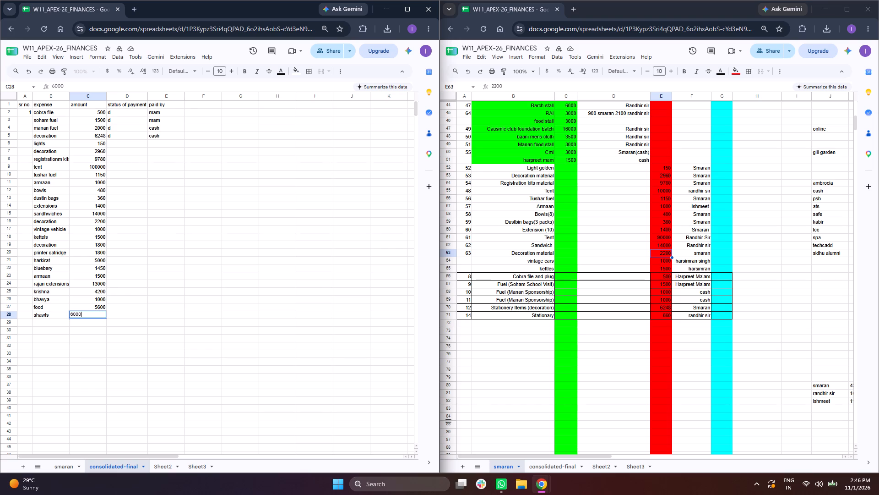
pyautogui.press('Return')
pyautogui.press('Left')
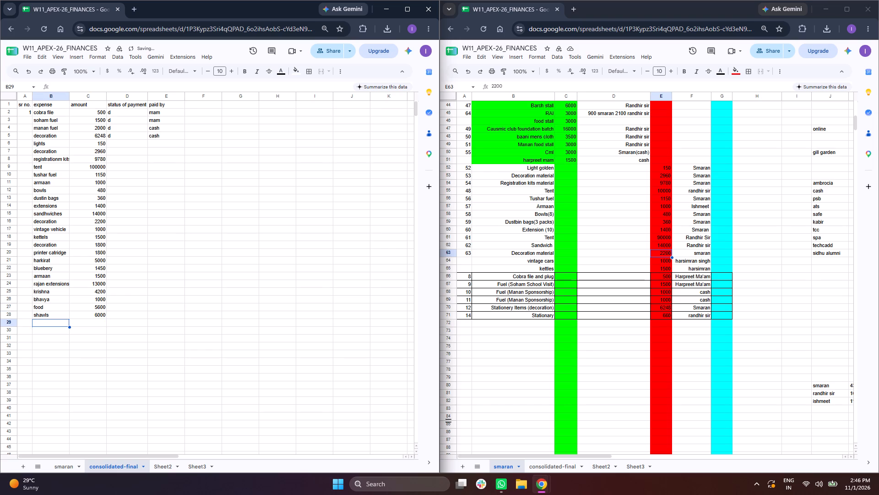
# Change the amount of the "shawls" expense in row 28 to 5000.
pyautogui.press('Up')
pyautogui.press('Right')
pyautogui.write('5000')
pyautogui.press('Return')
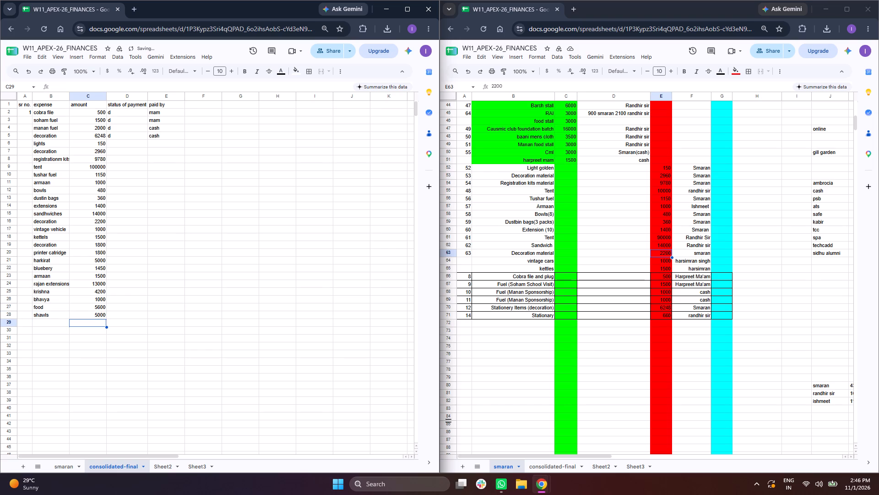
# Enter the next payee's name as an expense with an amount of 8000 in row 29 of the consolidated-final sheet.
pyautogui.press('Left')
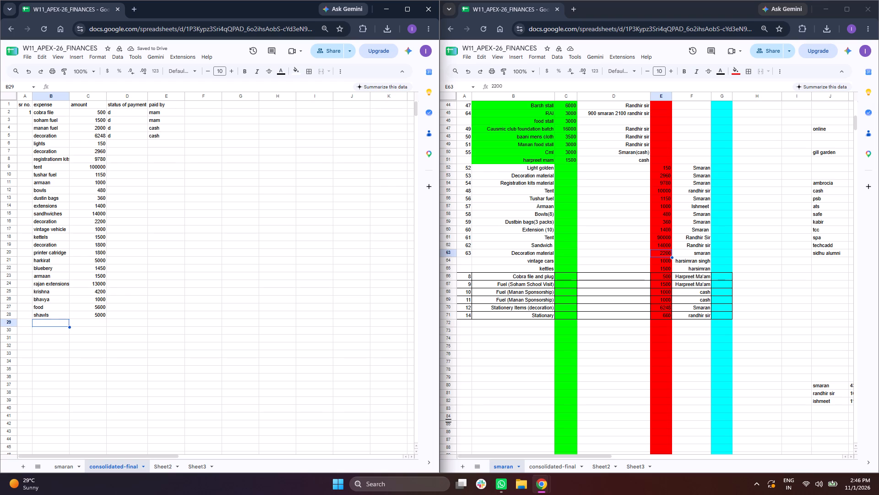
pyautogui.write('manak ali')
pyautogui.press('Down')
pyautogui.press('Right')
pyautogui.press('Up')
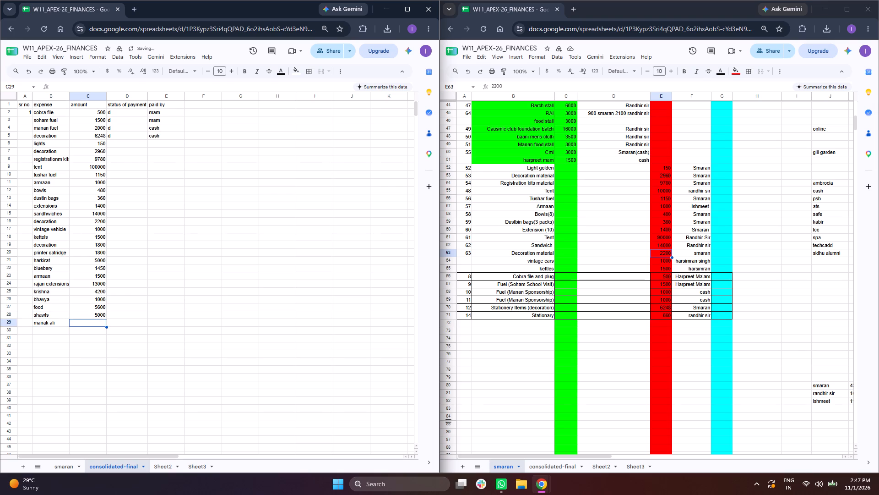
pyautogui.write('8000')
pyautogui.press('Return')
# Add the expense "disposable" with an amount of 400 in row 30 of the consolidated-final sheet.
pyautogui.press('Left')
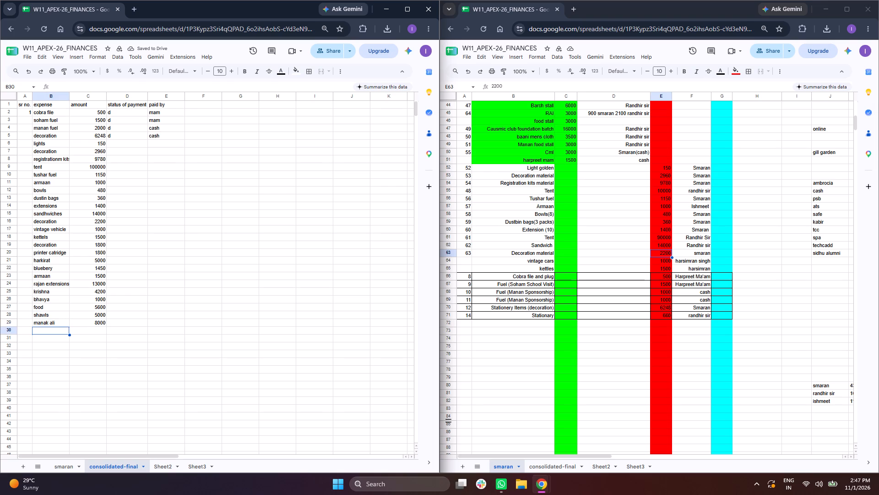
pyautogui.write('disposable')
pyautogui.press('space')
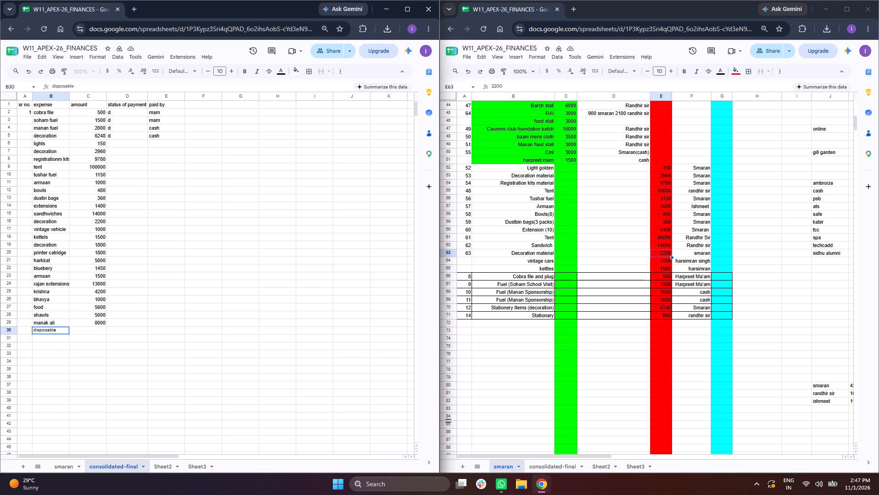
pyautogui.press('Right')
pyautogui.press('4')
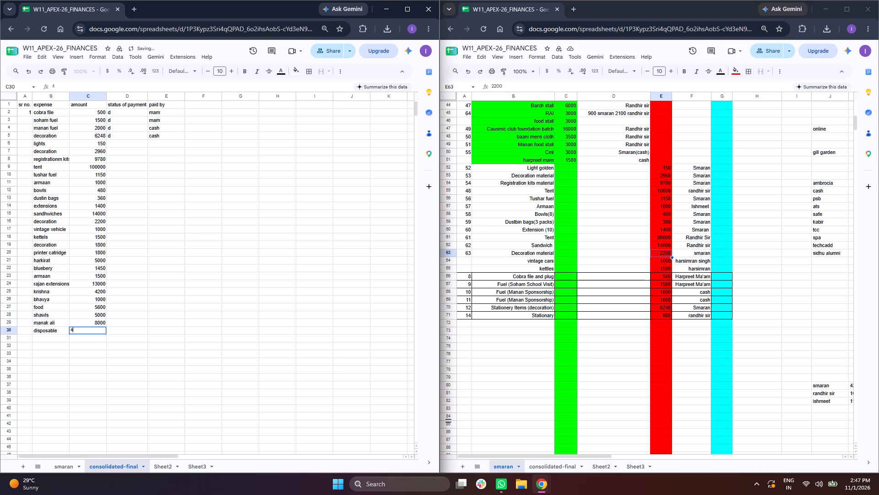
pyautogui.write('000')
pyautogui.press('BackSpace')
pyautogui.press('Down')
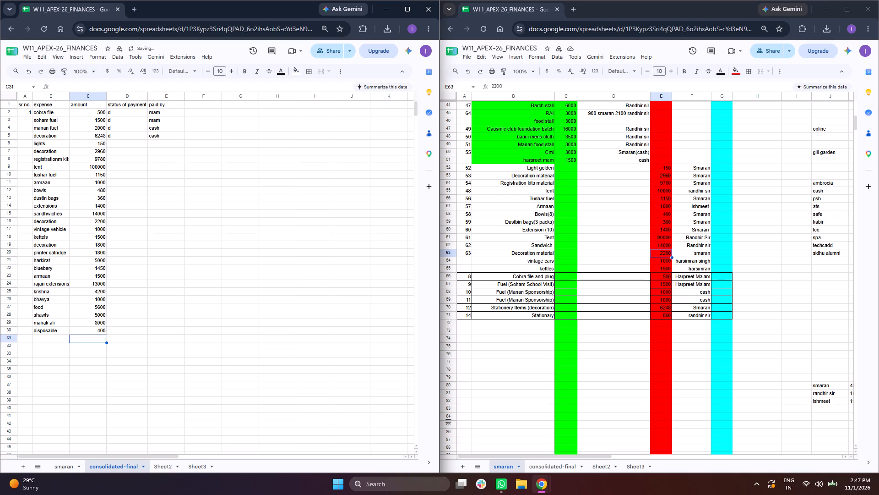
# Add the expense "abhinav" with an amount of 1000 in row 31 of the consolidated-final sheet.
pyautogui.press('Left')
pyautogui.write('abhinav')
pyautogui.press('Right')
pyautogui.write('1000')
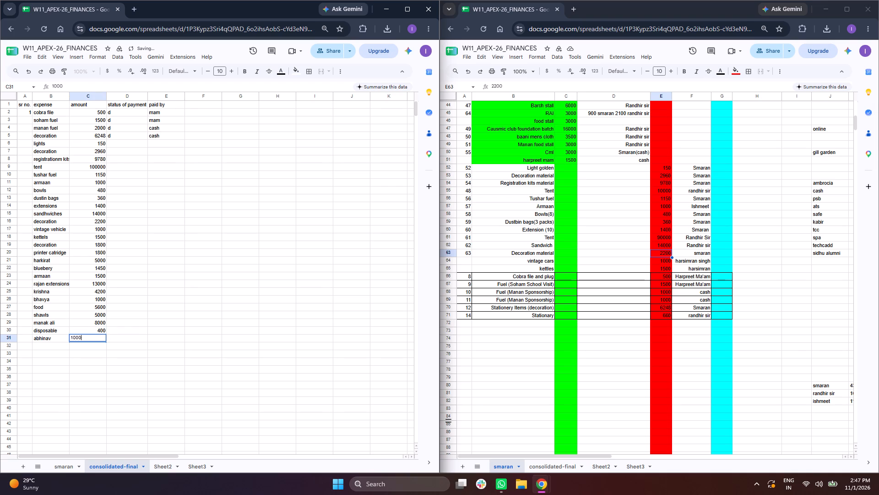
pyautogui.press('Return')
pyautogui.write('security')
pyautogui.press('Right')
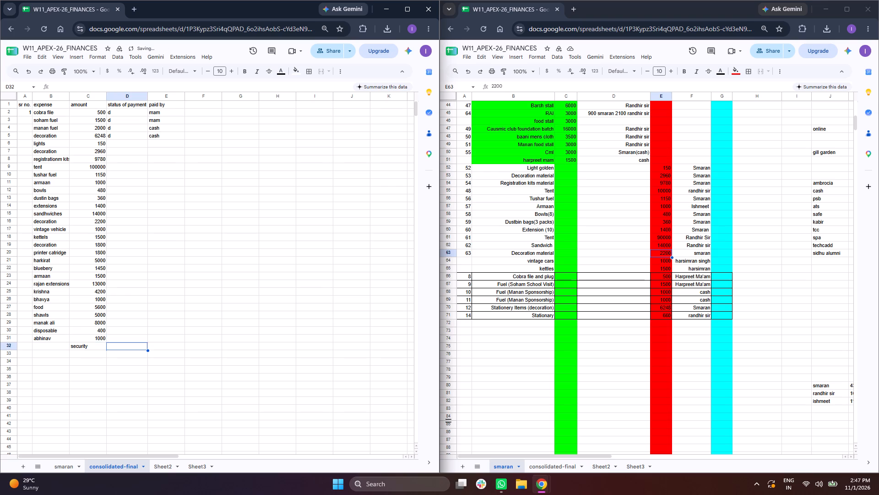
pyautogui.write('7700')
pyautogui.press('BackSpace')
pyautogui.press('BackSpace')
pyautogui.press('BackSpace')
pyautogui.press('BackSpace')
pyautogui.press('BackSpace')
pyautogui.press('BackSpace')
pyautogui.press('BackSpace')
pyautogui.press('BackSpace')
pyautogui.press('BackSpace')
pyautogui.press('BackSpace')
# Enter the amount 7700 and the expense name "security" in row 32 of the consolidated-final sheet.
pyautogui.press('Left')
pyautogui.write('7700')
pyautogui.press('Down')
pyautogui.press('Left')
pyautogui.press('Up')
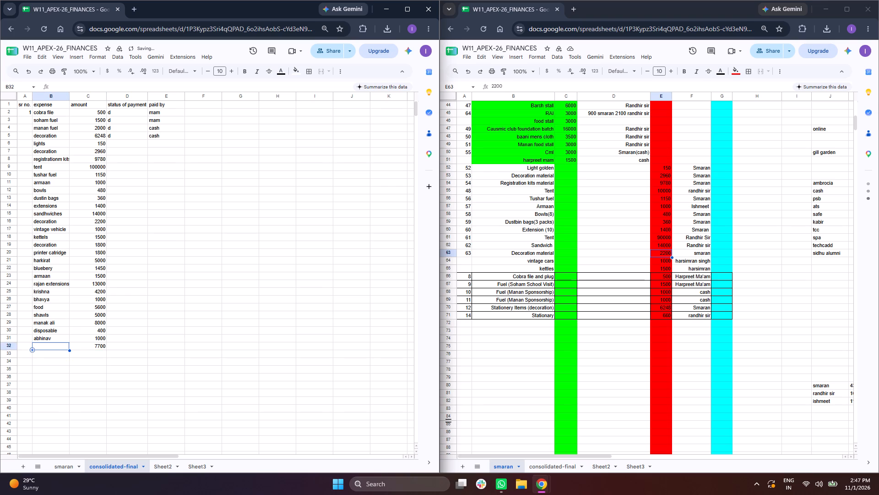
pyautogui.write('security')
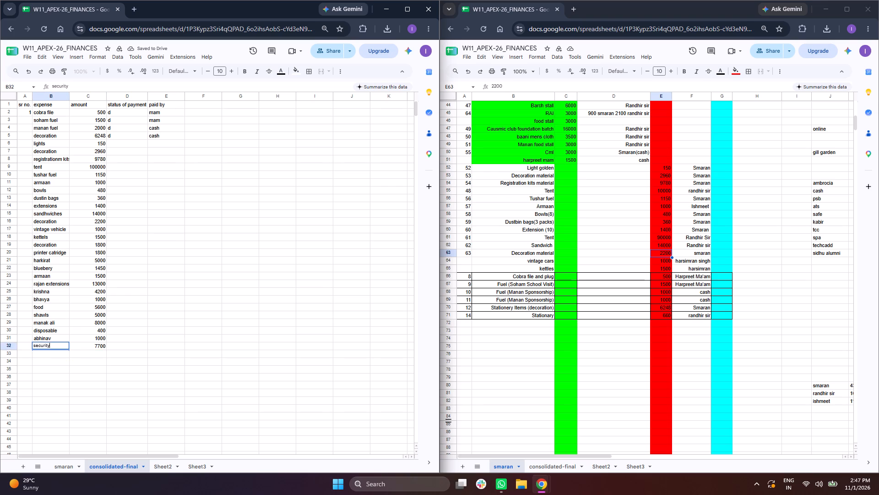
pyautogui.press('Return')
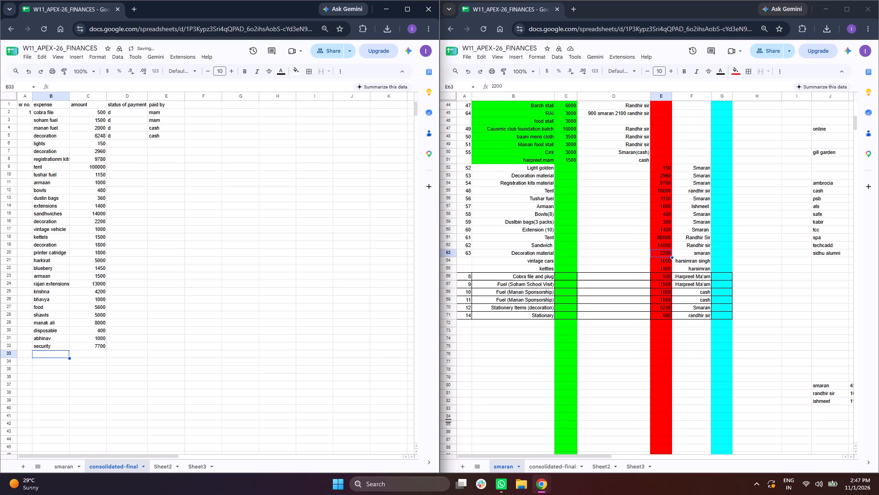
# Add the expense "ishmeet" with an amount of 1000 in row 33 of the consolidated-final sheet.
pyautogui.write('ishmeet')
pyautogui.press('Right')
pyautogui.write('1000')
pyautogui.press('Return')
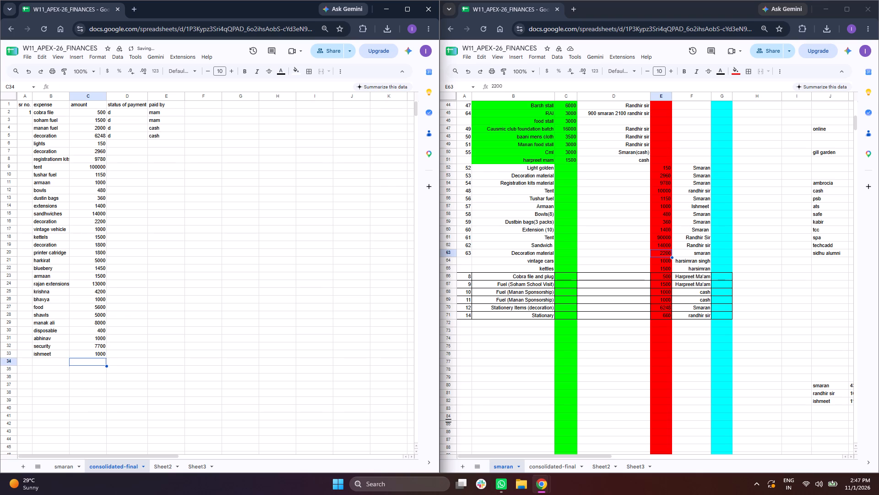
# Add the expense "tea" with an amount of 310 in row 34 of the consolidated-final sheet.
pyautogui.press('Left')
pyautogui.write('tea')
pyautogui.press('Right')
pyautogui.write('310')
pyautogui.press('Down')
# Add the expense "chips" with an amount of 120 in row 35 of the consolidated-final sheet.
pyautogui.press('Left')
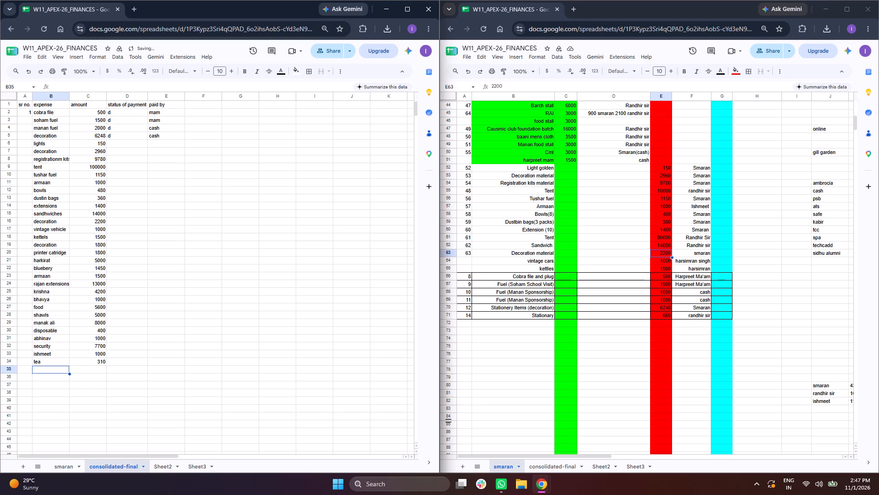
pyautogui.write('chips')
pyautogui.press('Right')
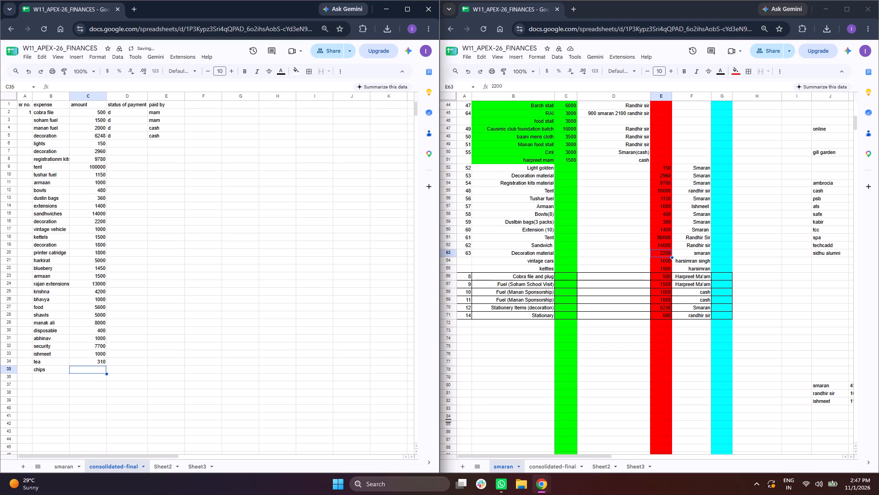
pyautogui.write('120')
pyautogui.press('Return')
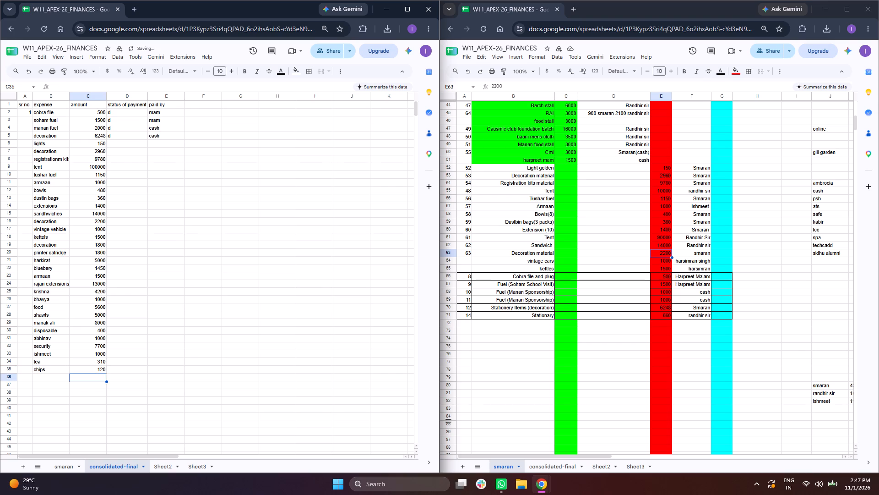
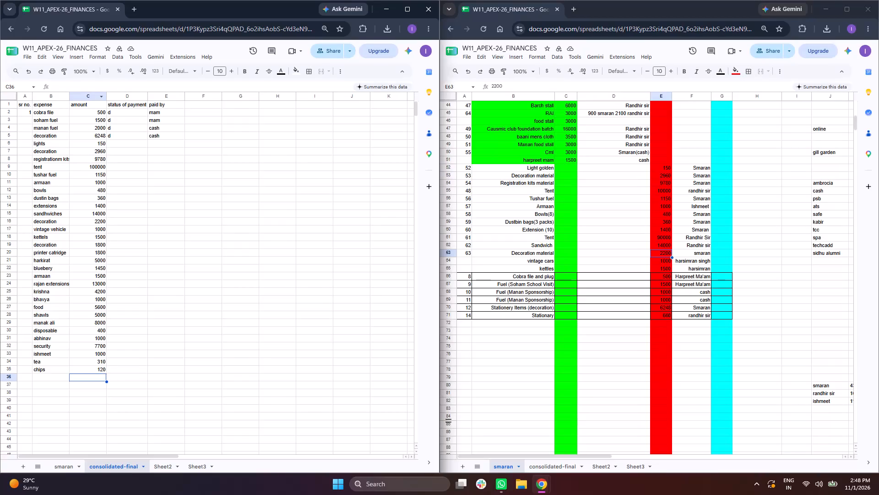
# Check the sum of the amount column in consolidated-final against the received, paid and in-hand totals in the smaran sheet.
pyautogui.click(89, 95)
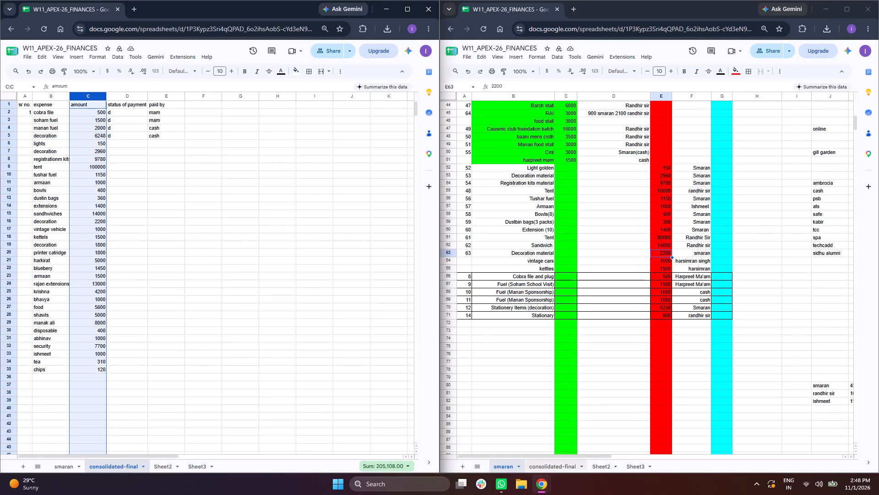
pyautogui.moveTo(569, 456); pyautogui.dragTo(625, 437)
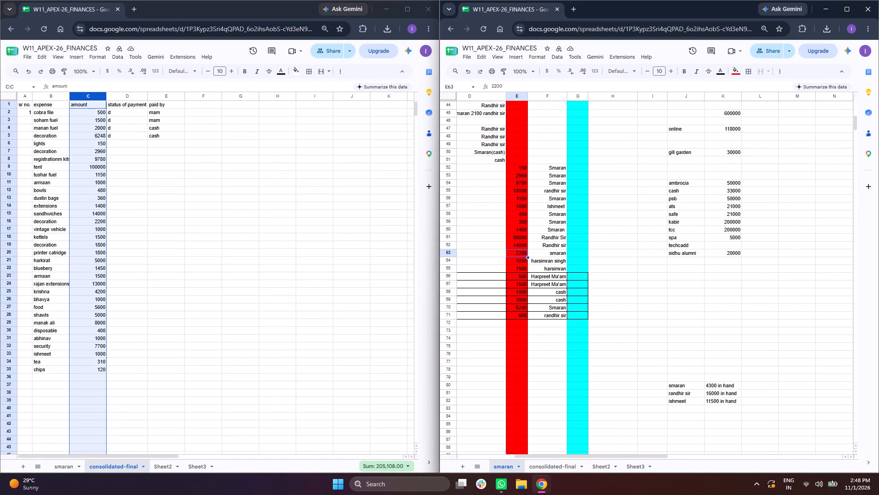
pyautogui.scroll(8, 696, 312)
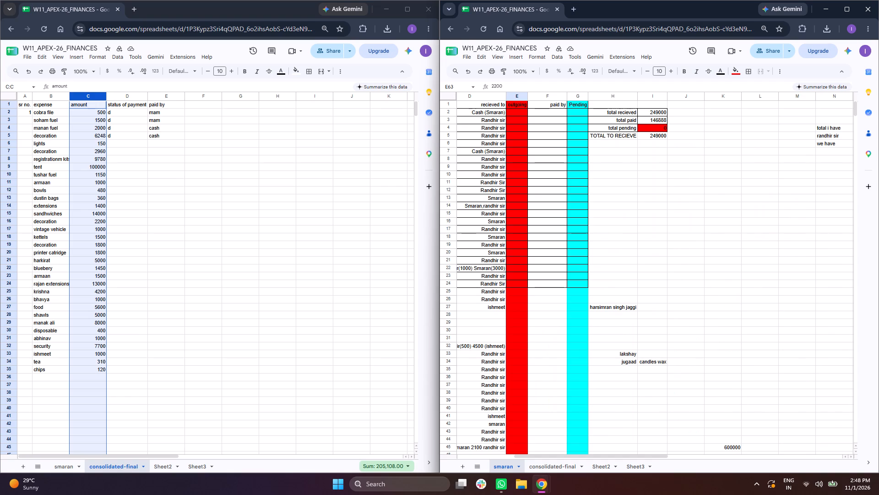
pyautogui.moveTo(629, 456); pyautogui.dragTo(640, 457)
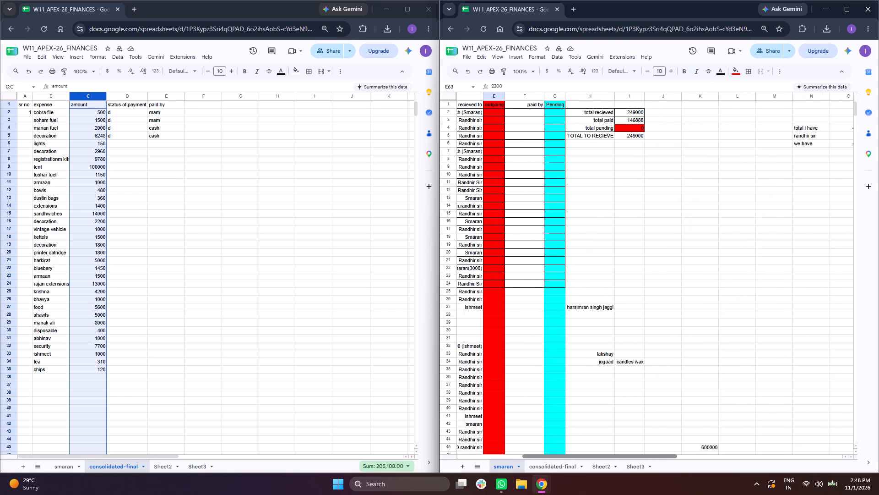
pyautogui.moveTo(640, 457); pyautogui.dragTo(651, 457)
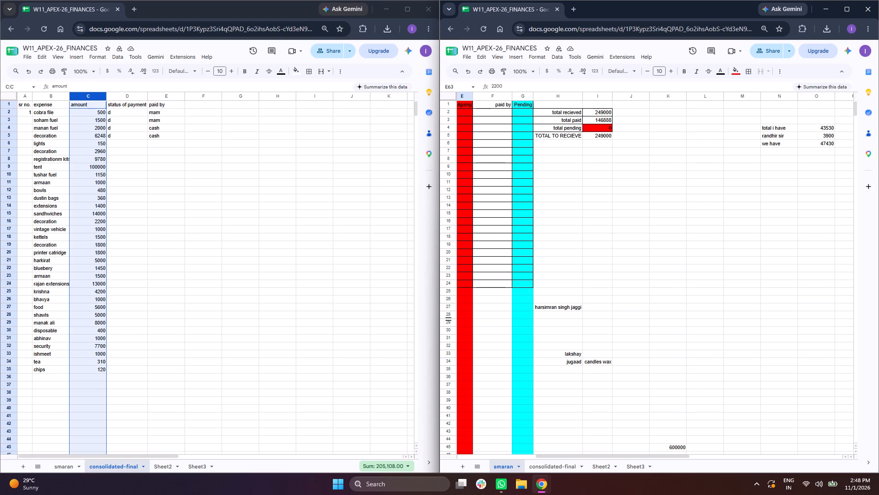
# Enter the payment status "d" for rows 6 to 11 of consolidated-final, from lights to armaan.
pyautogui.click(128, 141)
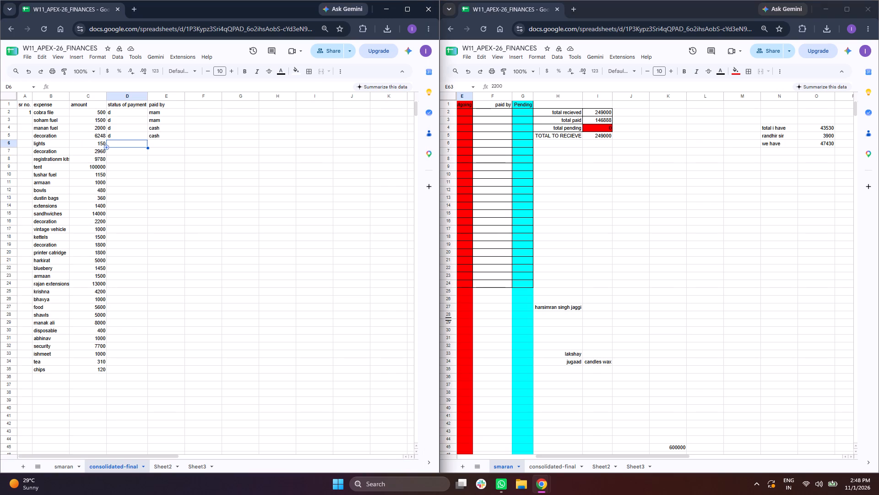
pyautogui.press('d')
pyautogui.press('Down')
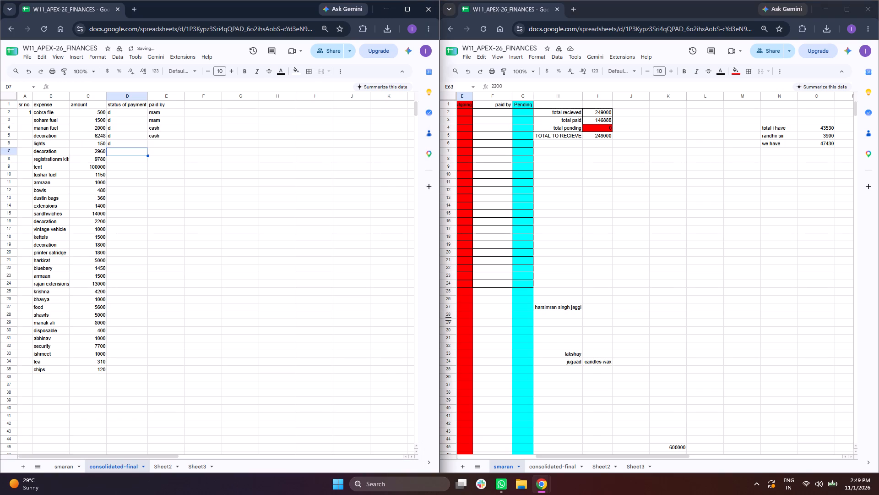
pyautogui.press('d')
pyautogui.press('Down')
pyautogui.press('d')
pyautogui.press('Down')
pyautogui.press('d')
pyautogui.press('Down')
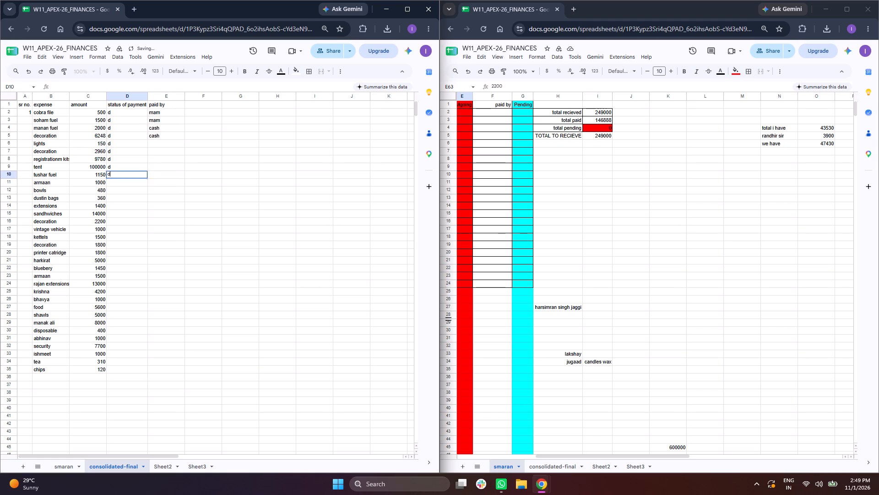
pyautogui.press('d')
pyautogui.press('Down')
pyautogui.press('d')
pyautogui.press('Down')
# Enter the payment status "d" for rows 12 to 18 of consolidated-final, from bowls to kettels.
pyautogui.press('d')
pyautogui.press('Down')
pyautogui.press('d')
pyautogui.press('Down')
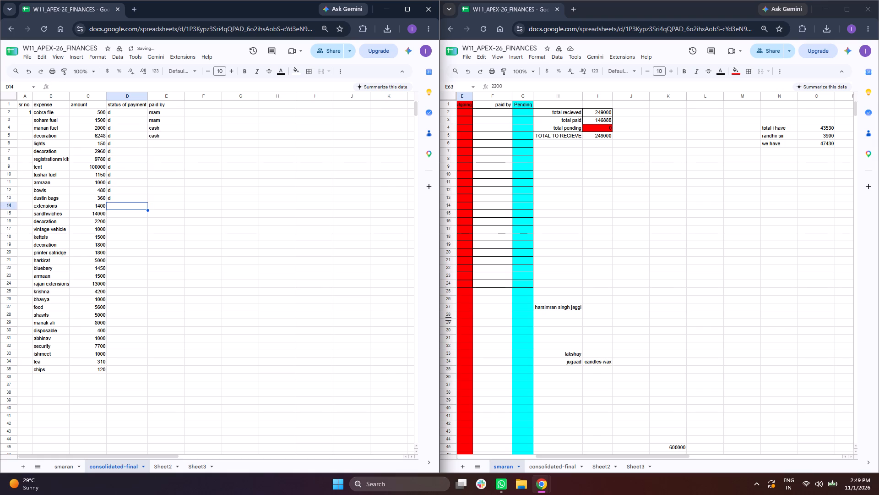
pyautogui.press('d')
pyautogui.press('Down')
pyautogui.press('d')
pyautogui.press('Down')
pyautogui.press('d')
pyautogui.press('Down')
pyautogui.press('d')
pyautogui.press('Down')
pyautogui.press('d')
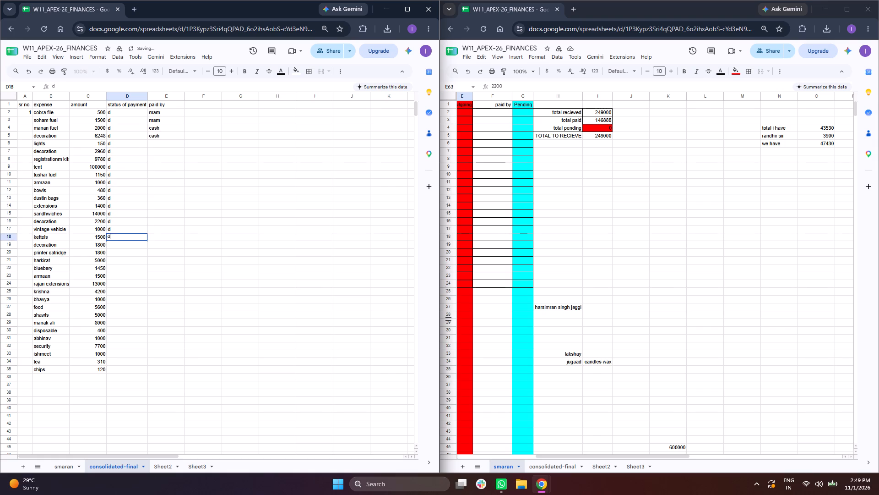
pyautogui.press('Down')
# Enter the payment status "d" for rows 19 to 24 of consolidated-final, from decoration to rajan extensions.
pyautogui.press('d')
pyautogui.press('Down')
pyautogui.press('d')
pyautogui.press('Down')
pyautogui.press('d')
pyautogui.press('Down')
pyautogui.press('d')
pyautogui.press('Down')
pyautogui.press('d')
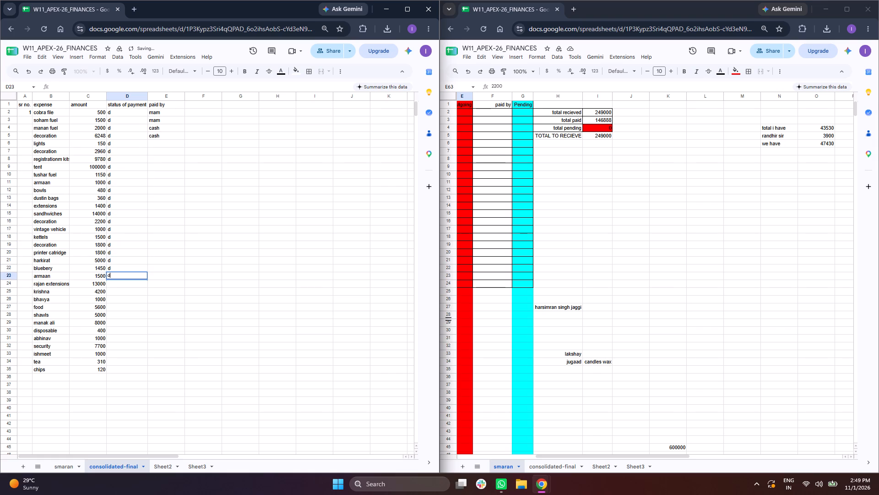
pyautogui.press('Down')
pyautogui.press('d')
pyautogui.press('Down')
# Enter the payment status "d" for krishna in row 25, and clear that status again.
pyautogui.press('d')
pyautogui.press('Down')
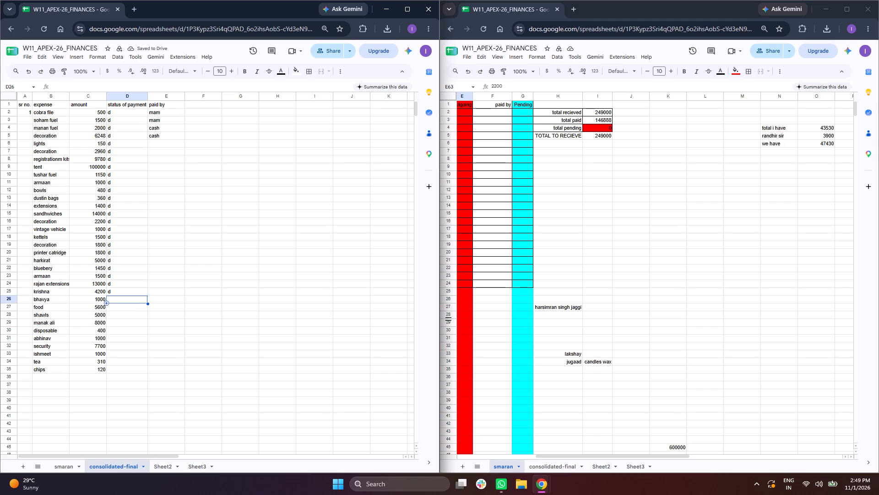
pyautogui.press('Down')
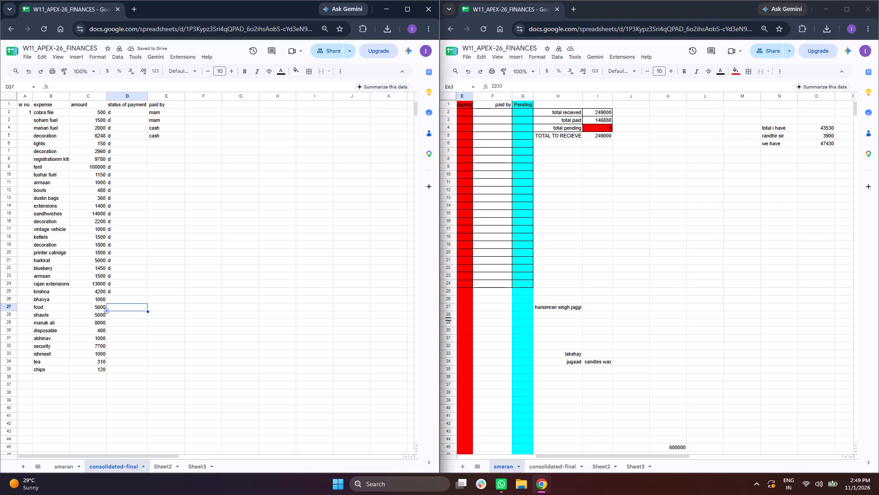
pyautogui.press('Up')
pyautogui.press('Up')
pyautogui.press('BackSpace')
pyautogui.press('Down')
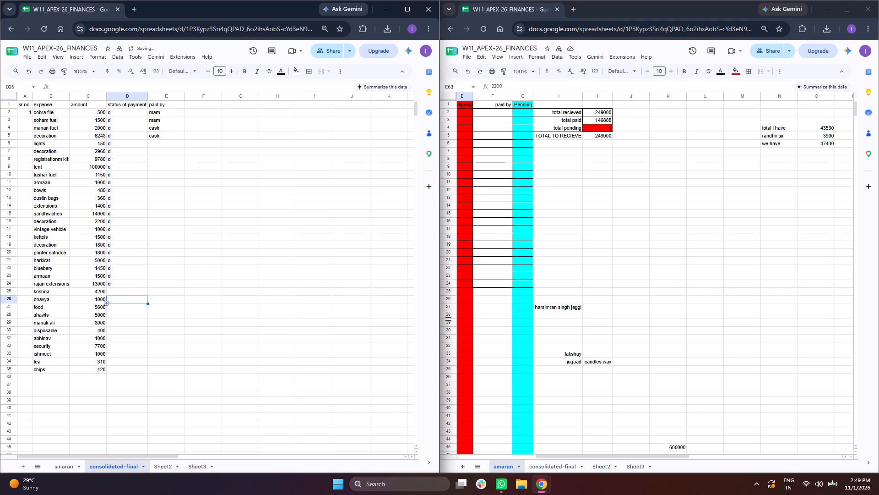
# Skip bhavya in row 26 and enter the payment status "d" for rows 27 to 30, from food to disposable.
pyautogui.press('Down')
pyautogui.press('d')
pyautogui.press('Down')
pyautogui.press('d')
pyautogui.press('Down')
pyautogui.press('d')
pyautogui.press('Down')
pyautogui.press('d')
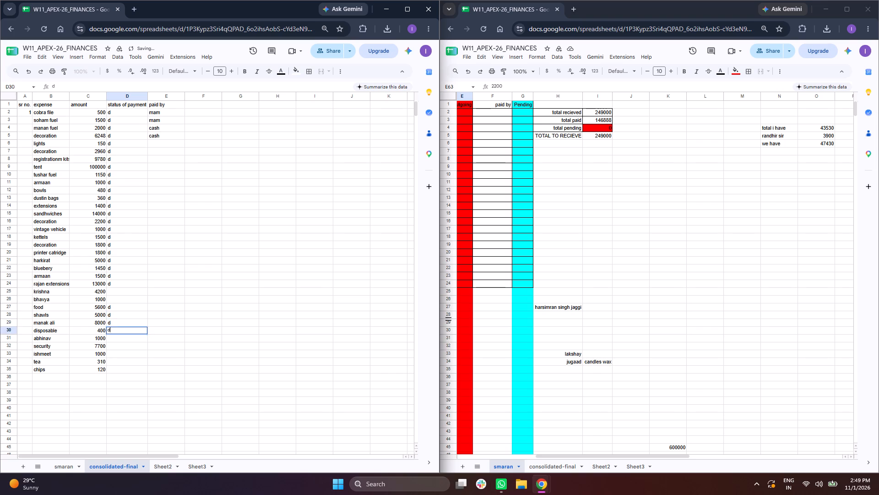
pyautogui.press('Down')
# Enter the payment status "d" for rows 31 to 35 of consolidated-final, from abhinav to chips.
pyautogui.press('d')
pyautogui.press('Down')
pyautogui.press('d')
pyautogui.press('Down')
pyautogui.press('d')
pyautogui.press('Down')
pyautogui.press('d')
pyautogui.press('Down')
pyautogui.press('d')
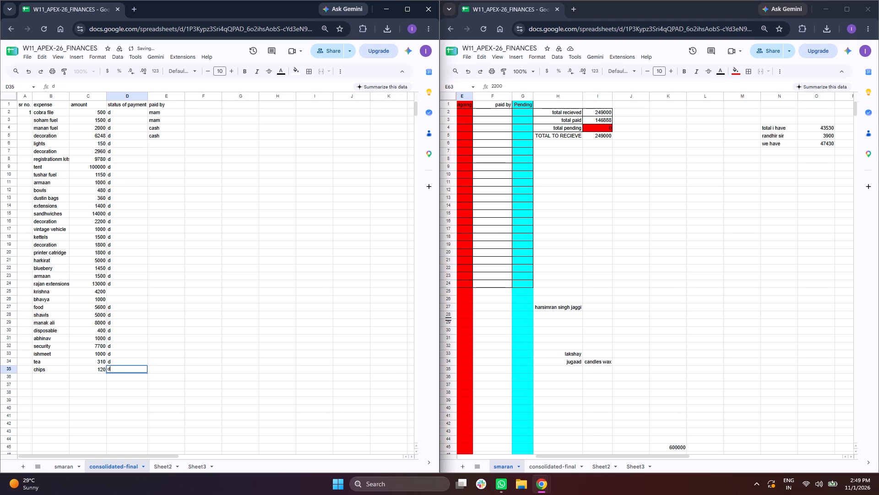
pyautogui.press('Down')
pyautogui.press('Right')
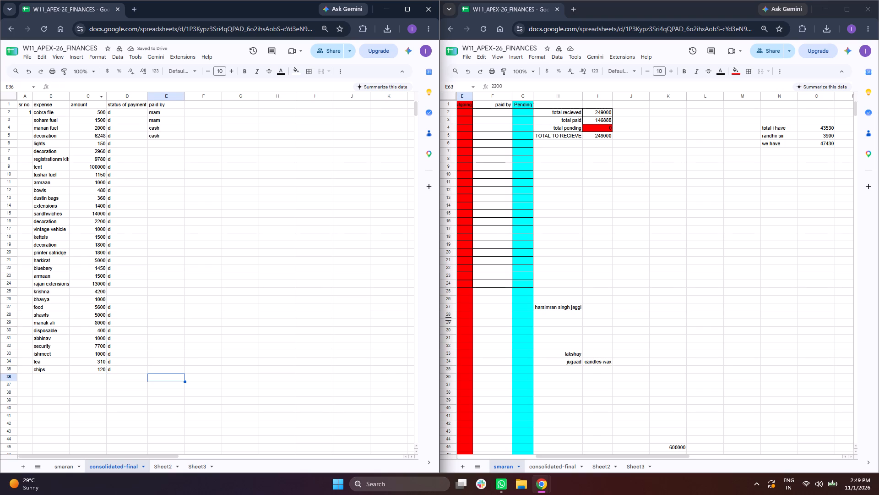
# Sum the amounts in C2:C35 without the krishna and bhavya rows, and record 199908 in cell K13 of the smaran sheet.
pyautogui.moveTo(80, 113); pyautogui.dragTo(96, 371)
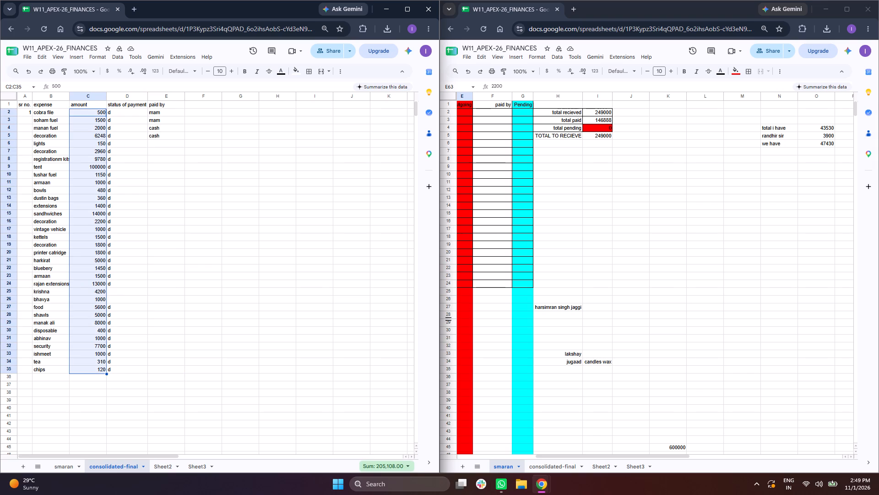
pyautogui.keyDown('ctrl'); pyautogui.click(99, 291); pyautogui.keyUp('ctrl')
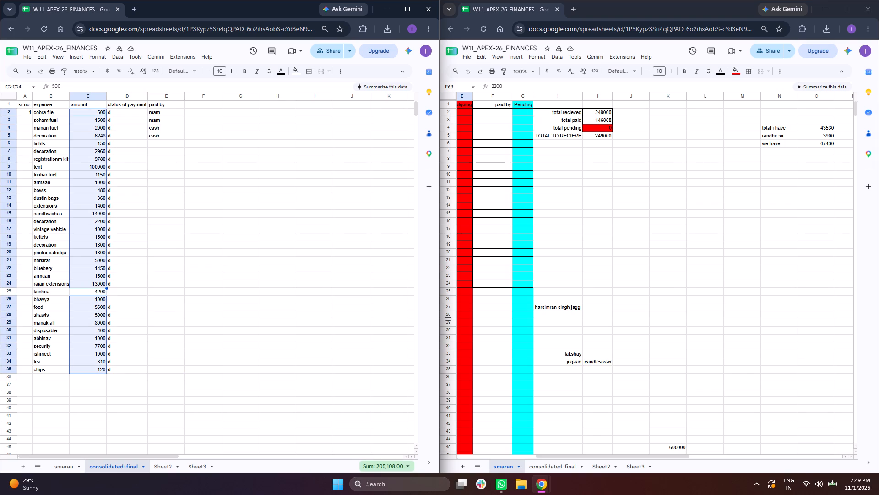
pyautogui.keyDown('ctrl'); pyautogui.click(101, 299); pyautogui.keyUp('ctrl')
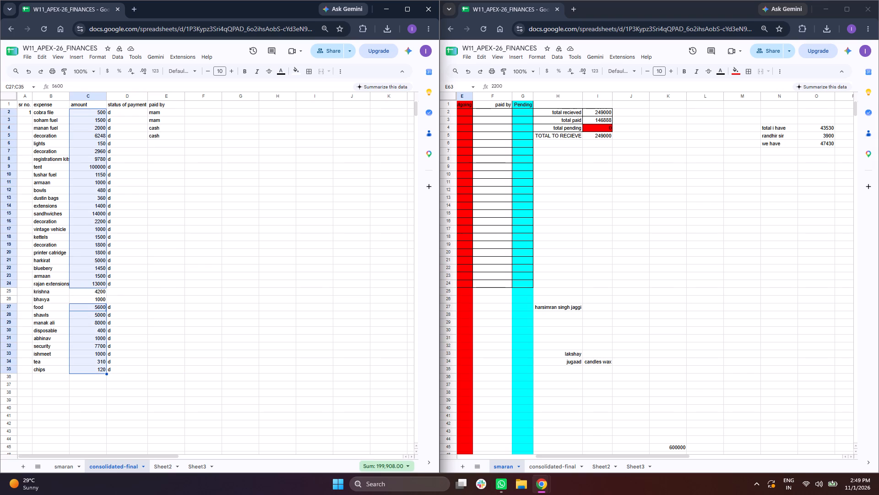
pyautogui.click(676, 196)
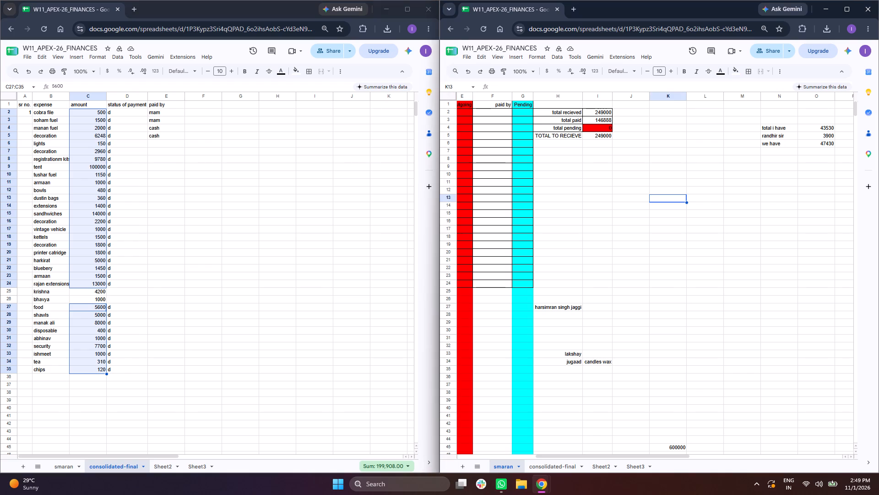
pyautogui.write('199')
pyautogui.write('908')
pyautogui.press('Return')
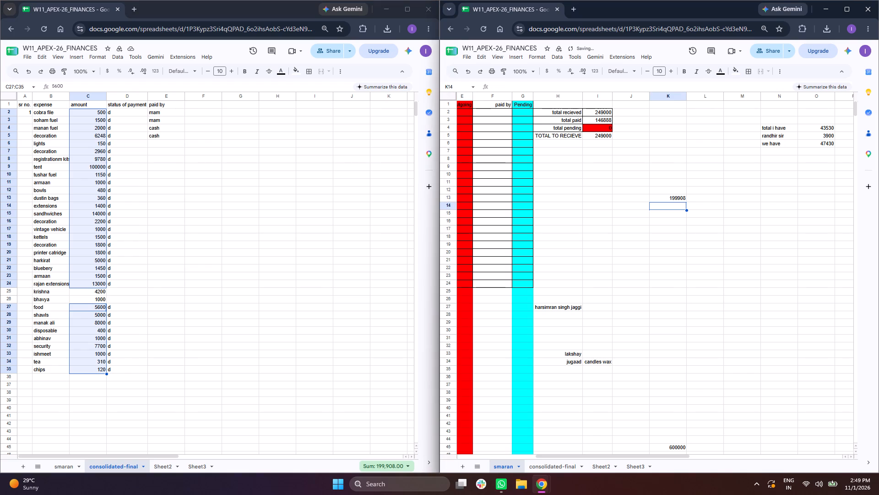
# In cell K5 of the smaran sheet, subtract the "we have" amount from the total received with the formula =I2-O6.
pyautogui.click(603, 112)
pyautogui.click(680, 137)
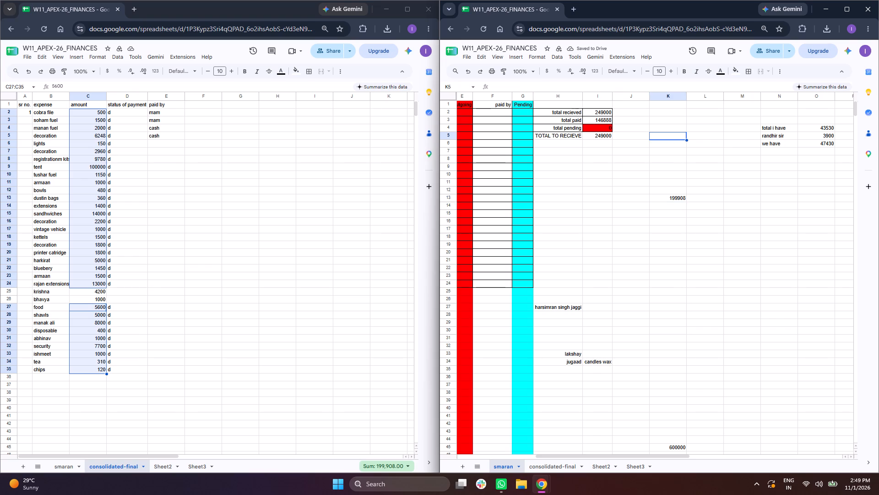
pyautogui.press('=')
pyautogui.click(604, 110)
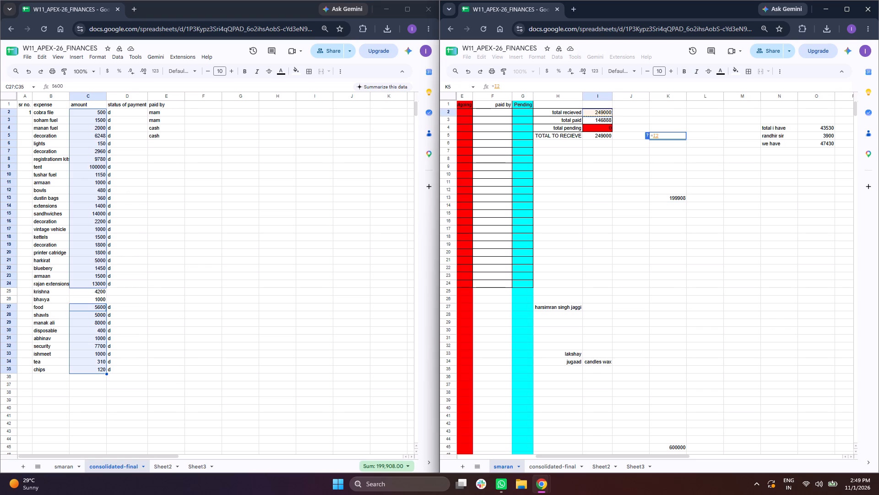
pyautogui.press('-')
pyautogui.click(824, 145)
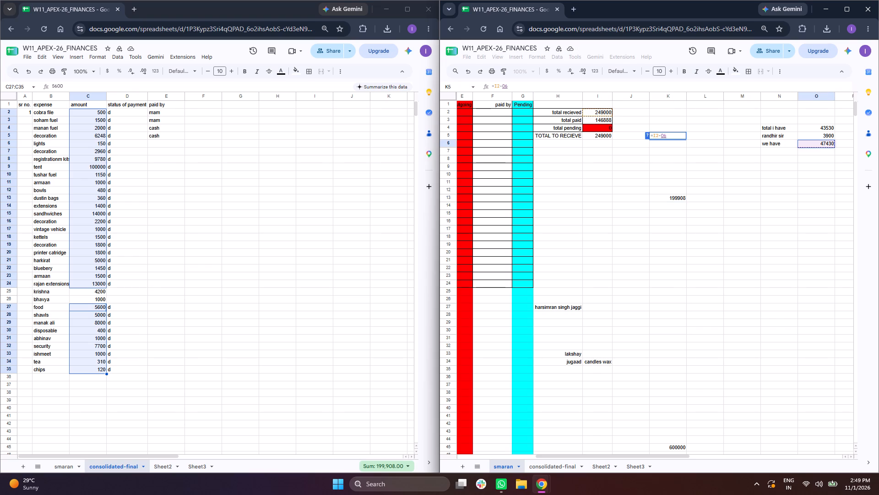
pyautogui.press('Return')
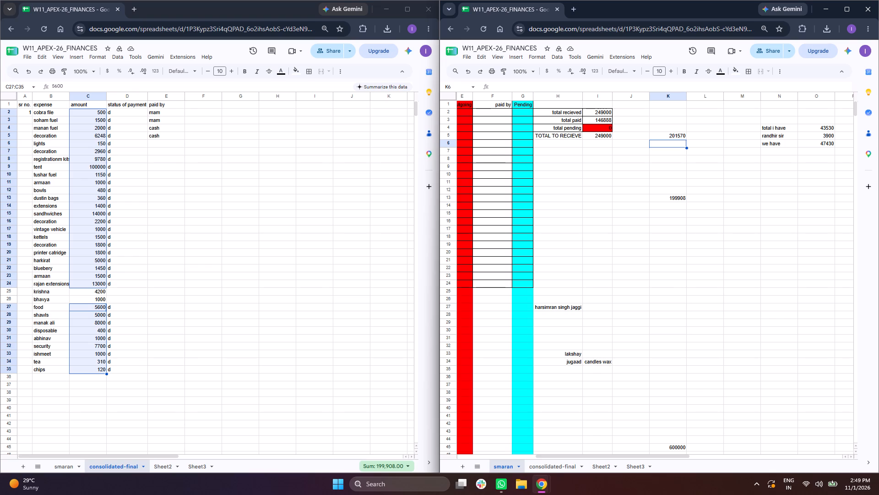
# In cell K15 of the smaran sheet, calculate the difference between the two amounts with the formula =K5-K13.
pyautogui.click(705, 192)
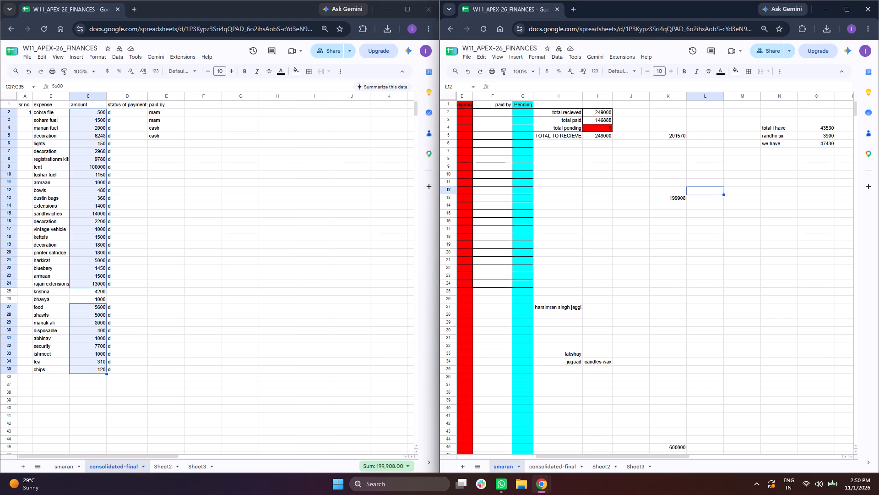
pyautogui.click(680, 214)
pyautogui.press('=')
pyautogui.click(681, 134)
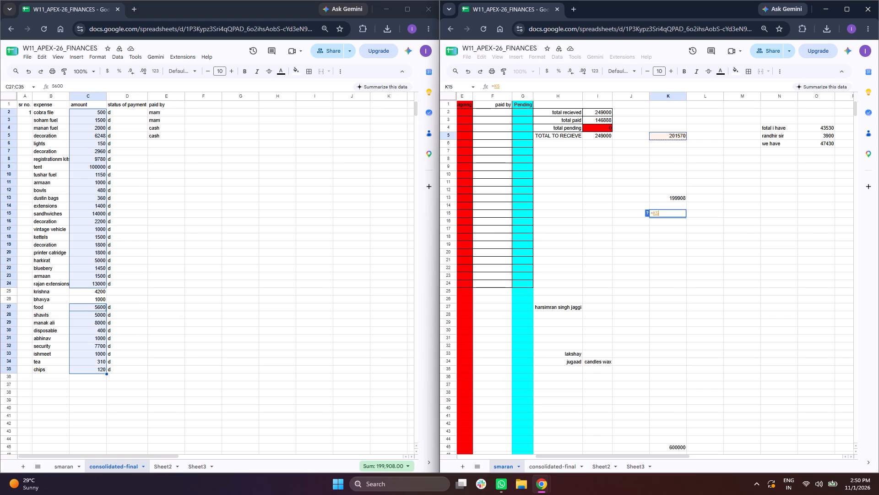
pyautogui.press('-')
pyautogui.click(668, 198)
pyautogui.press('Return')
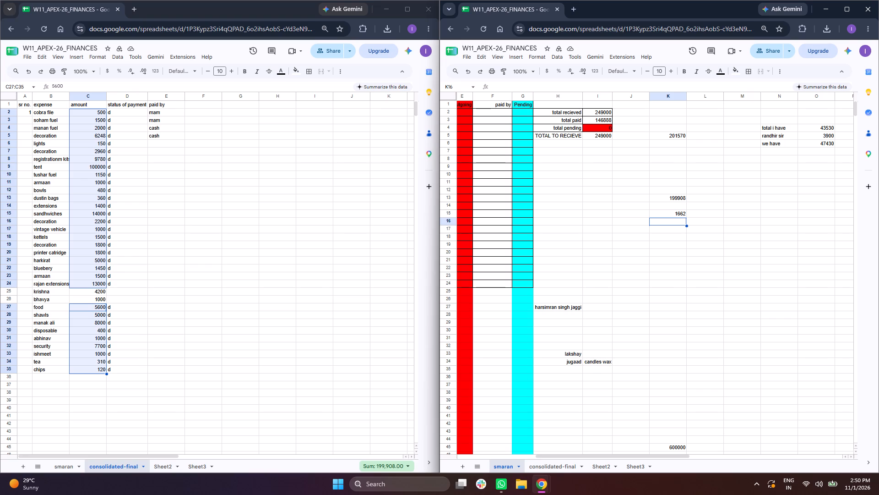
# Review the incoming and outgoing entries in the smaran sheet against the expenses listed in consolidated-final.
pyautogui.scroll(4, 619, 282)
pyautogui.scroll(-1, 607, 288)
pyautogui.scroll(1, 650, 434)
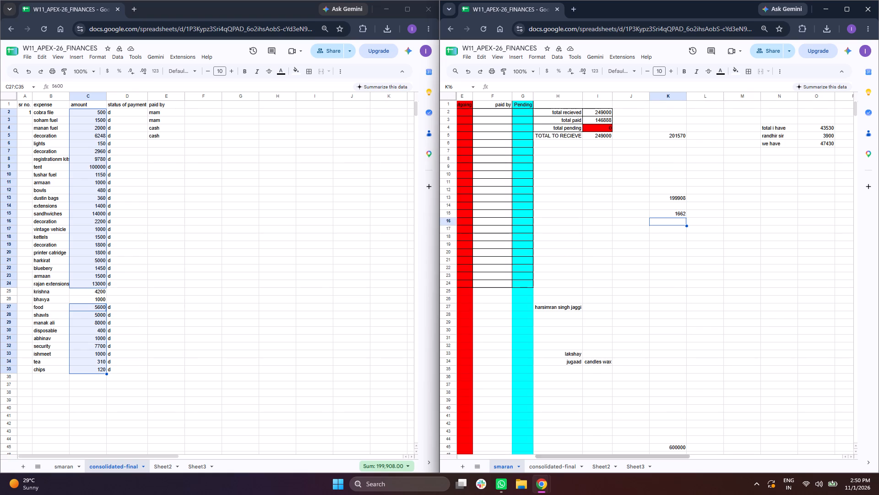
pyautogui.moveTo(654, 456); pyautogui.dragTo(538, 463)
pyautogui.scroll(-2, 519, 338)
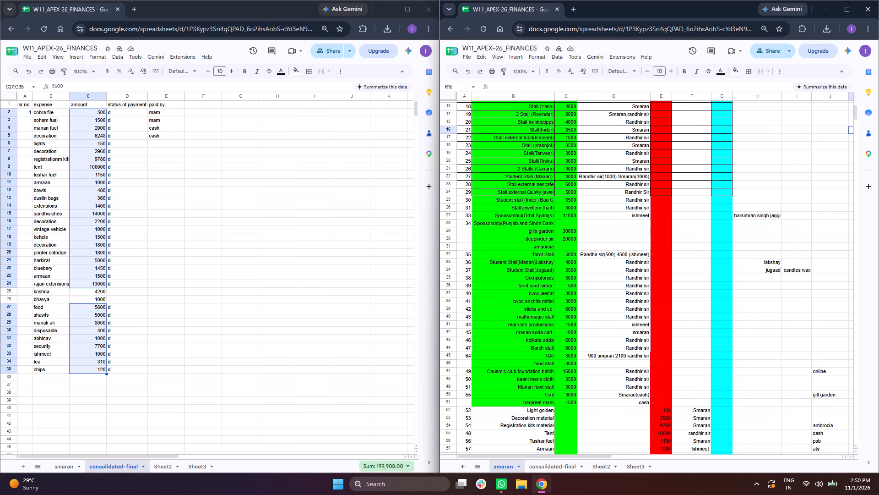
pyautogui.scroll(-2, 570, 232)
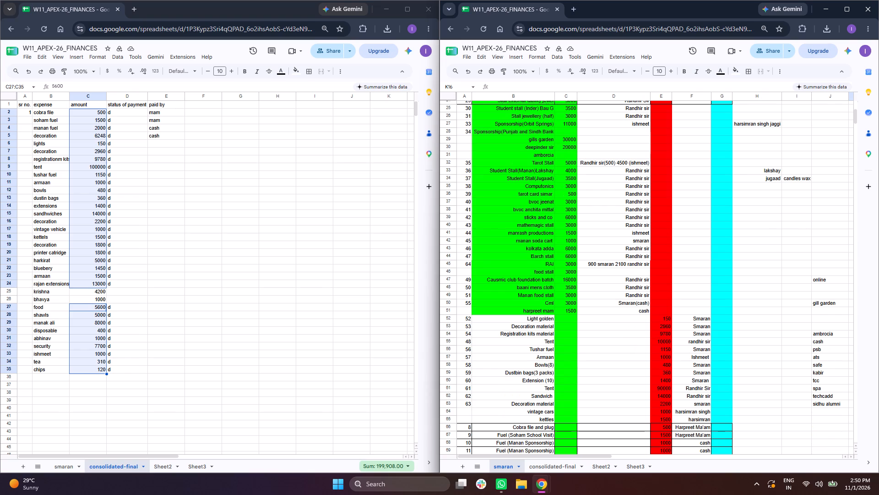
pyautogui.scroll(-1, 572, 264)
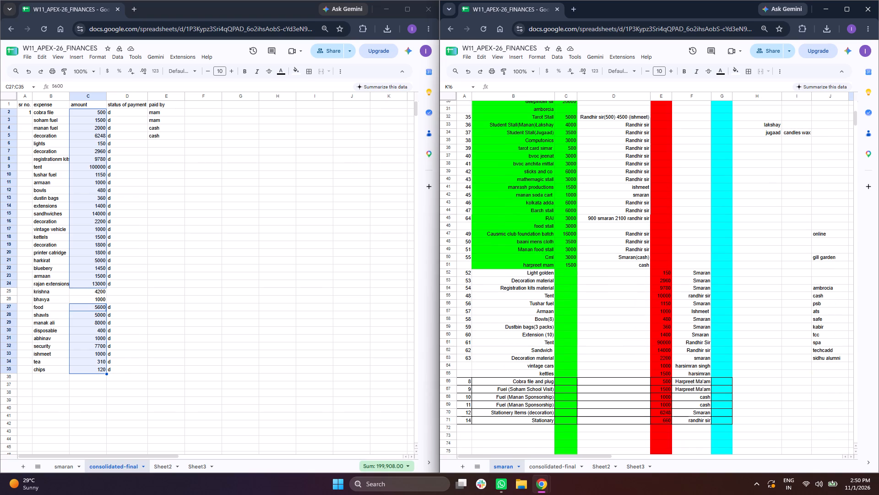
pyautogui.scroll(10, 572, 264)
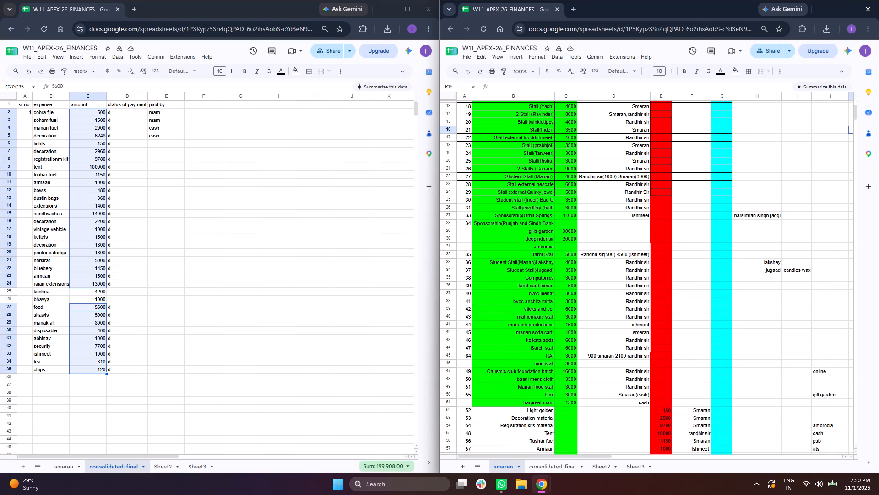
pyautogui.moveTo(544, 457); pyautogui.dragTo(592, 448)
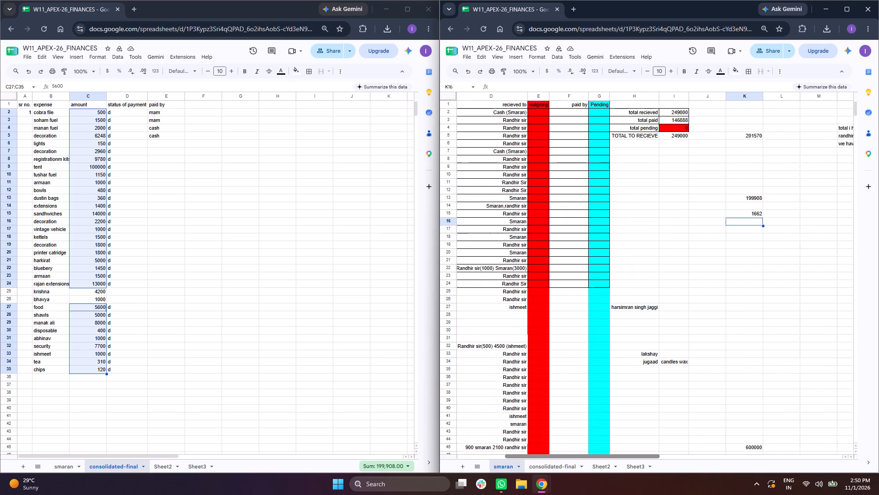
pyautogui.moveTo(592, 448); pyautogui.dragTo(648, 419)
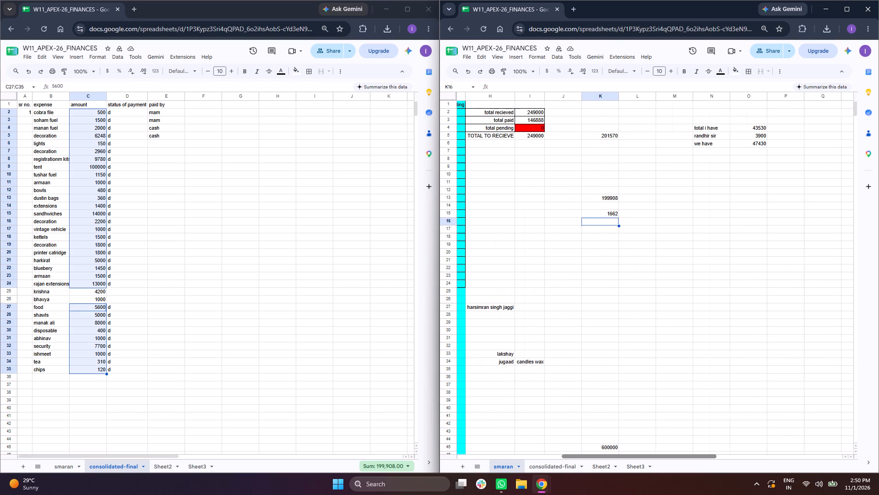
pyautogui.moveTo(648, 419); pyautogui.dragTo(646, 418)
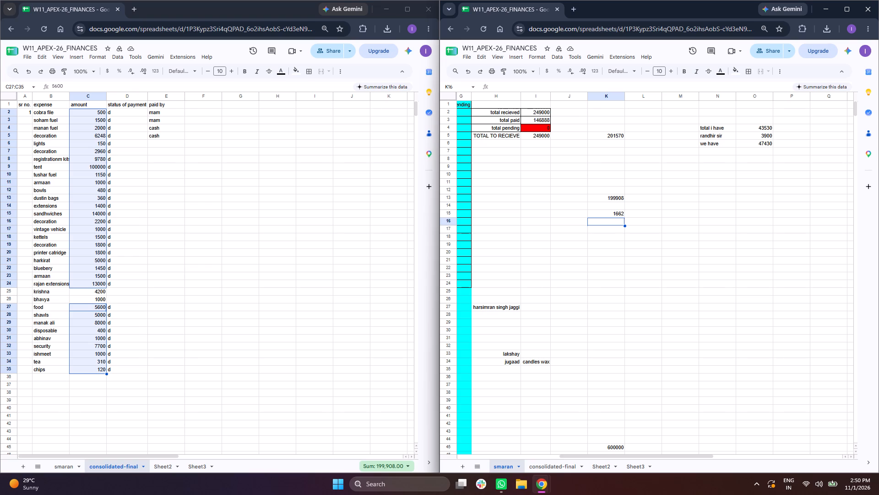
pyautogui.moveTo(645, 456); pyautogui.dragTo(568, 467)
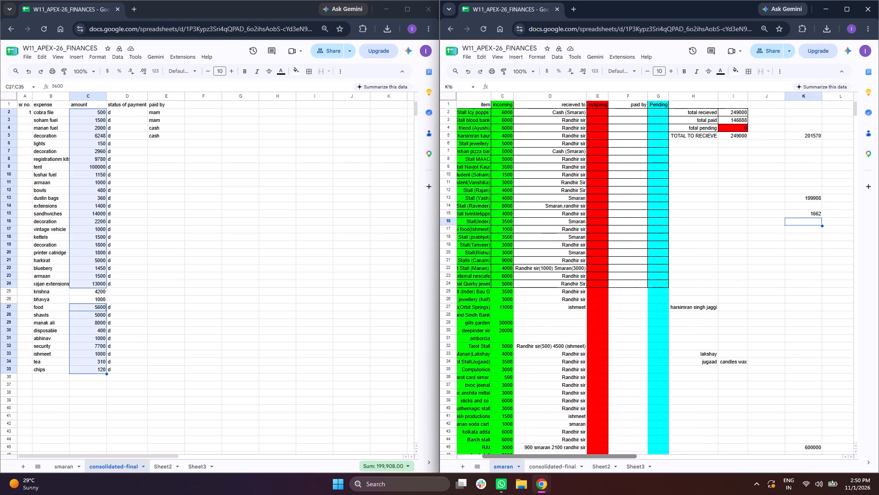
pyautogui.moveTo(568, 467); pyautogui.dragTo(508, 454)
pyautogui.scroll(-1, 528, 390)
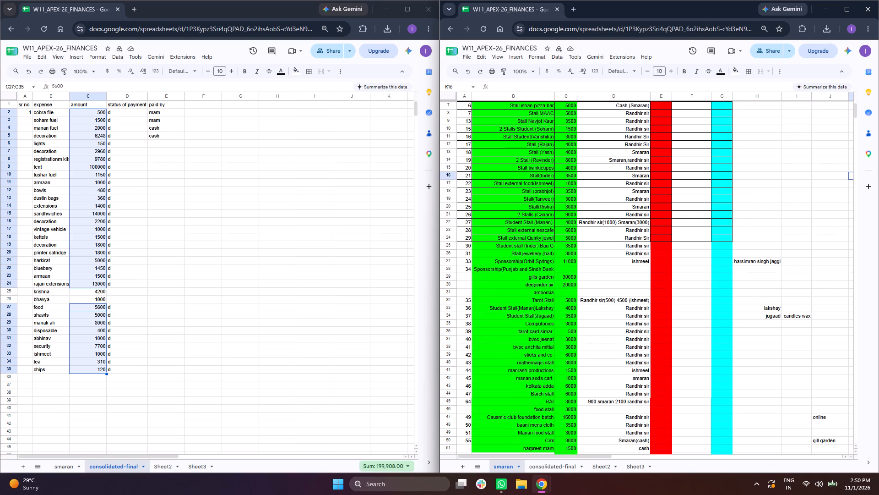
pyautogui.scroll(-4, 543, 403)
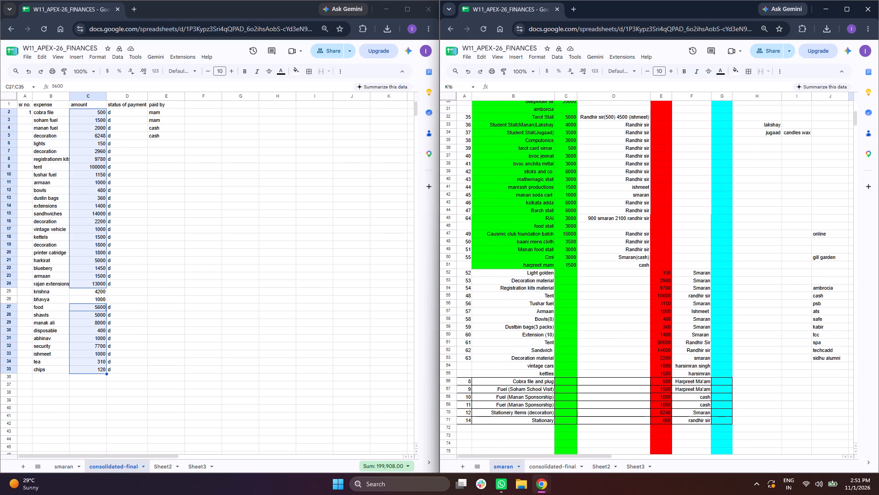
pyautogui.click(528, 430)
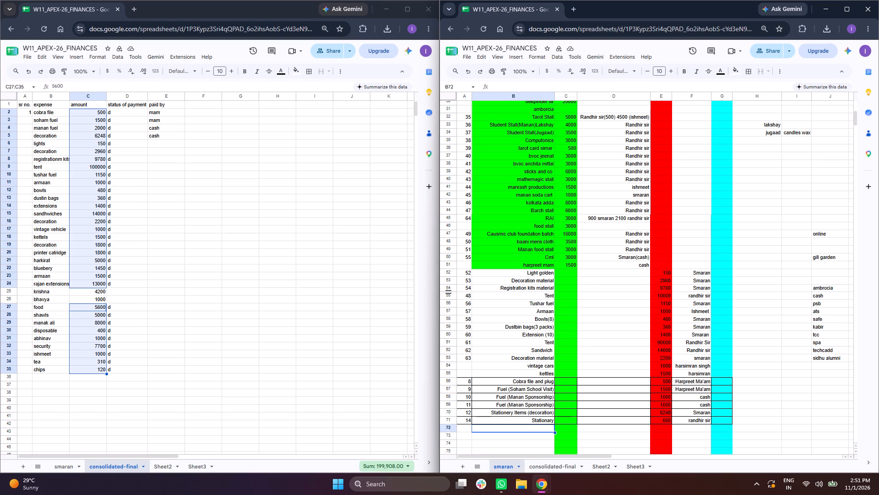
pyautogui.scroll(1, 52, 183)
pyautogui.click(194, 243)
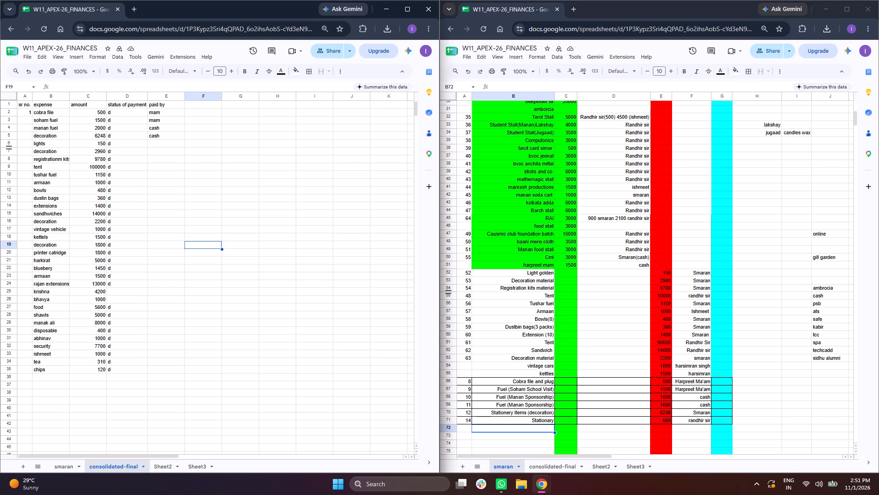
pyautogui.scroll(3, 44, 138)
# Rename the ishmeet expense in cell B33 of consolidated-final as fuel.
pyautogui.click(57, 353)
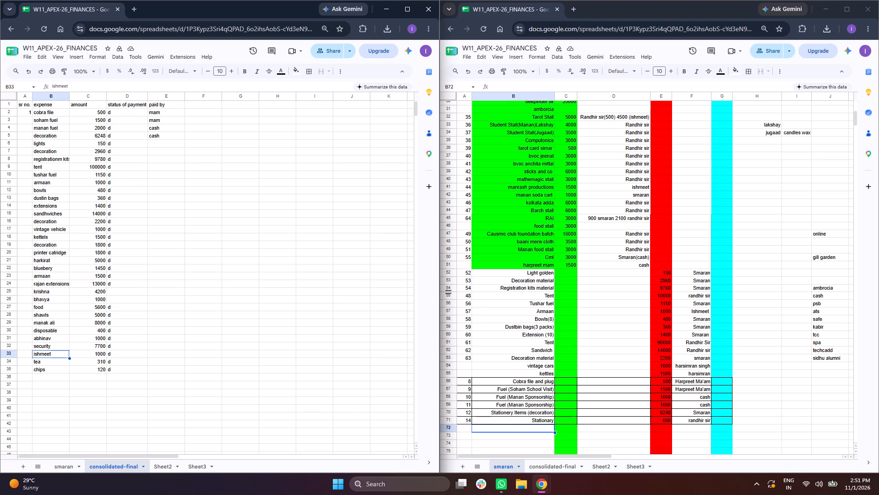
pyautogui.write('fuel')
pyautogui.press('Down')
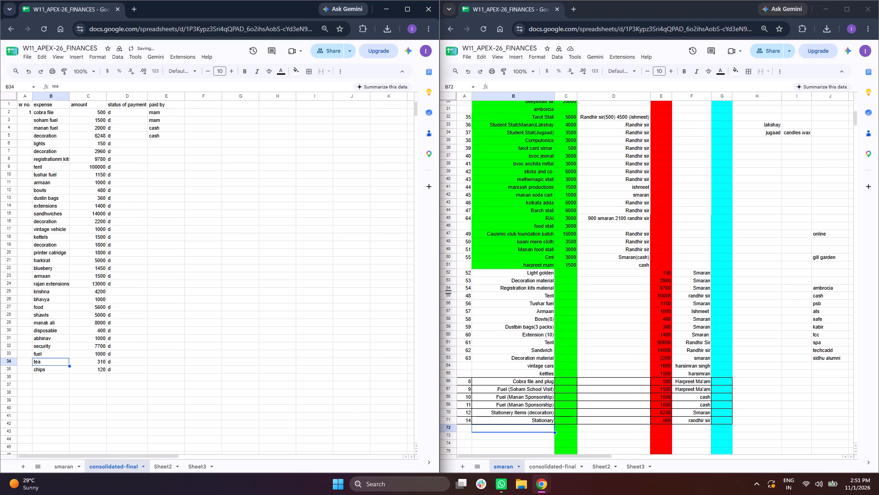
# Add a new expense in row 36 of consolidated-final: ishmeet, amount 1000, payment status "d".
pyautogui.press('Left')
pyautogui.press('Left')
pyautogui.press('Down')
pyautogui.press('Down')
pyautogui.press('Right')
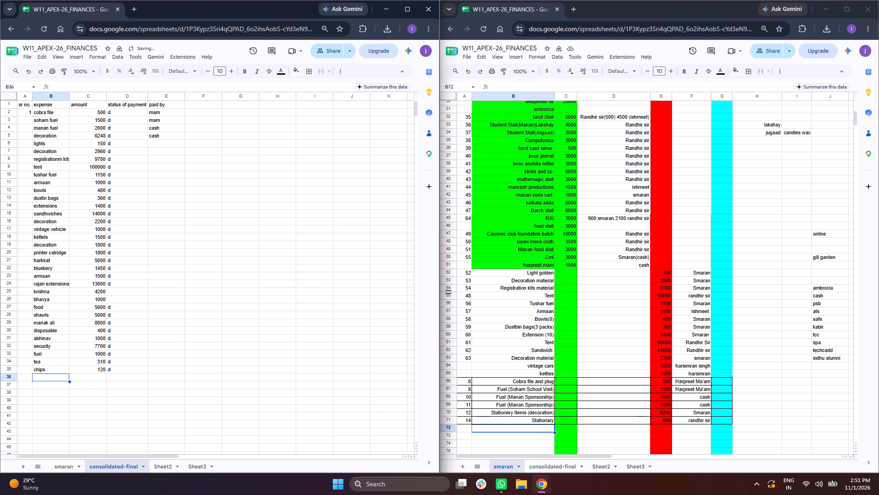
pyautogui.write('ishmeet')
pyautogui.press('Right')
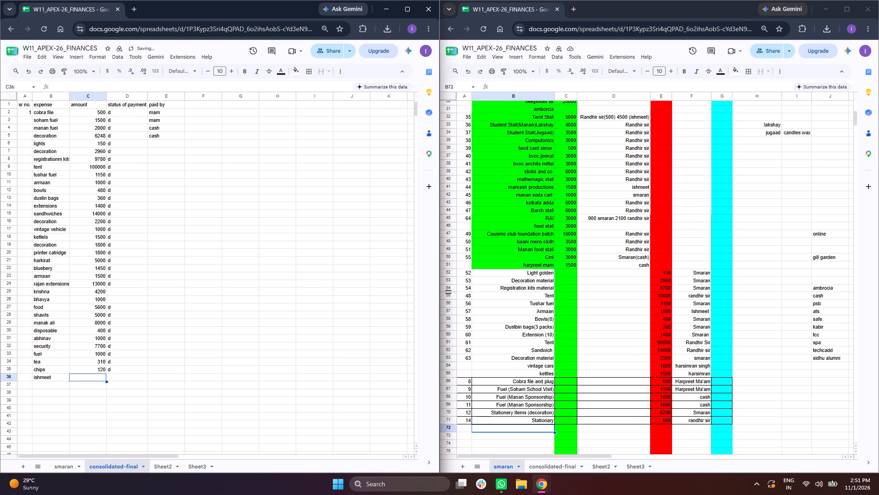
pyautogui.write('1000.')
pyautogui.press('BackSpace')
pyautogui.press('Right')
pyautogui.press('d')
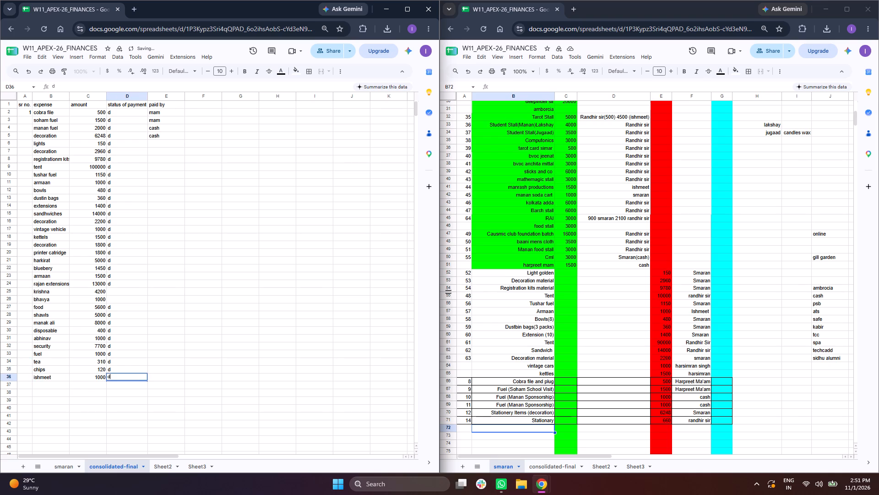
pyautogui.press('Right')
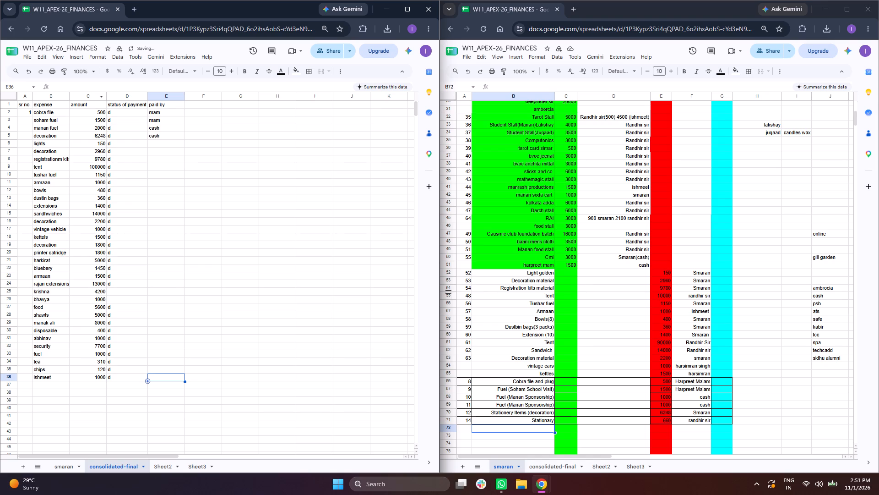
# Sum the amount column of consolidated-final, excluding the krishna and bhavya rows.
pyautogui.click(91, 97)
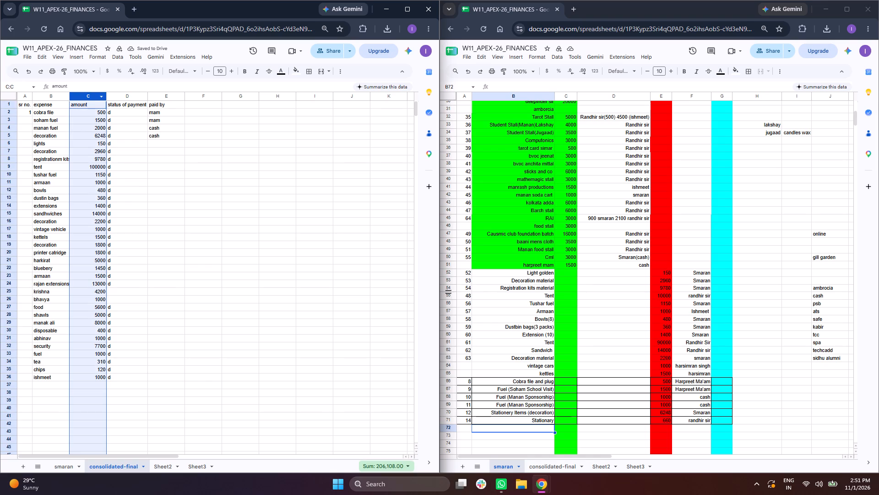
pyautogui.keyDown('ctrl'); pyautogui.click(99, 290); pyautogui.keyUp('ctrl')
pyautogui.keyDown('ctrl'); pyautogui.click(99, 297); pyautogui.keyUp('ctrl')
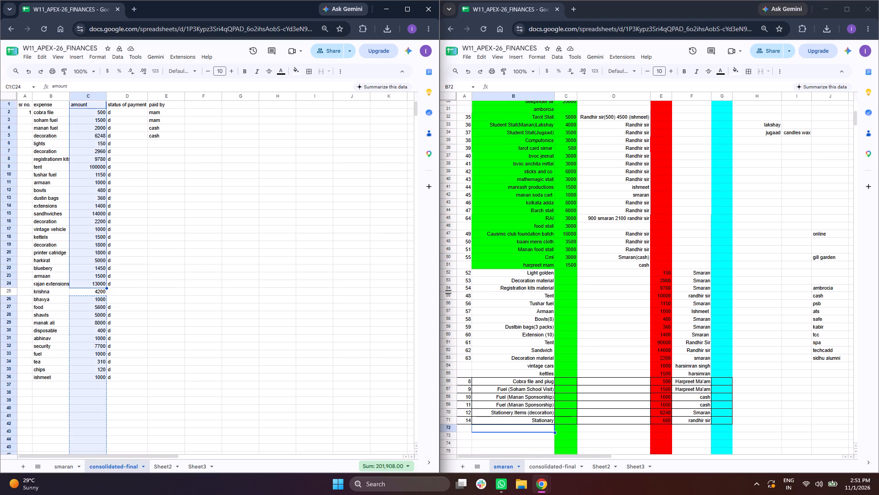
pyautogui.keyDown('ctrl'); pyautogui.click(102, 300); pyautogui.keyUp('ctrl')
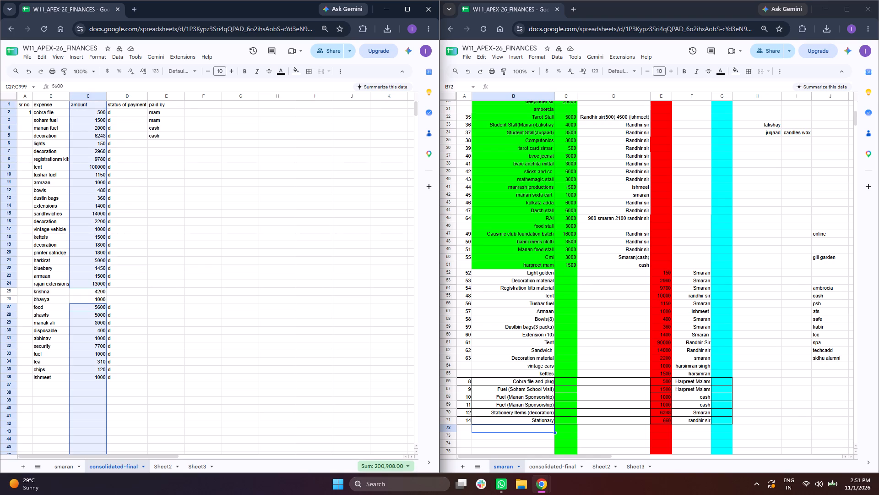
# Set the expense total in cell K13 of the smaran sheet to 200908.
pyautogui.moveTo(601, 456); pyautogui.dragTo(680, 443)
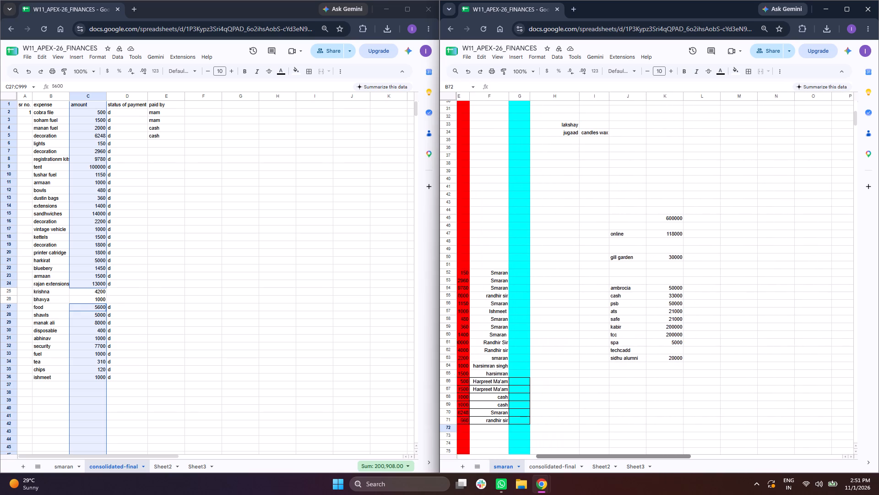
pyautogui.moveTo(680, 443); pyautogui.dragTo(631, 448)
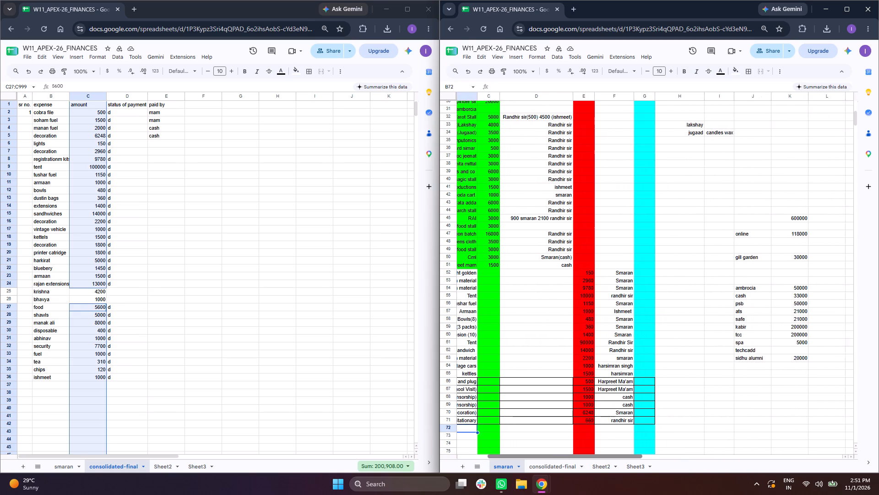
pyautogui.moveTo(631, 448); pyautogui.dragTo(581, 424)
pyautogui.scroll(-4, 751, 321)
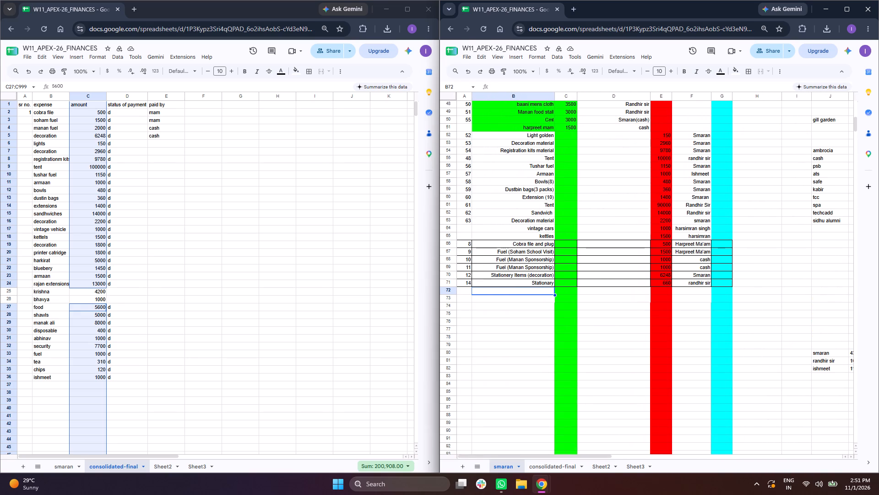
pyautogui.moveTo(590, 456); pyautogui.dragTo(719, 437)
pyautogui.scroll(11, 640, 341)
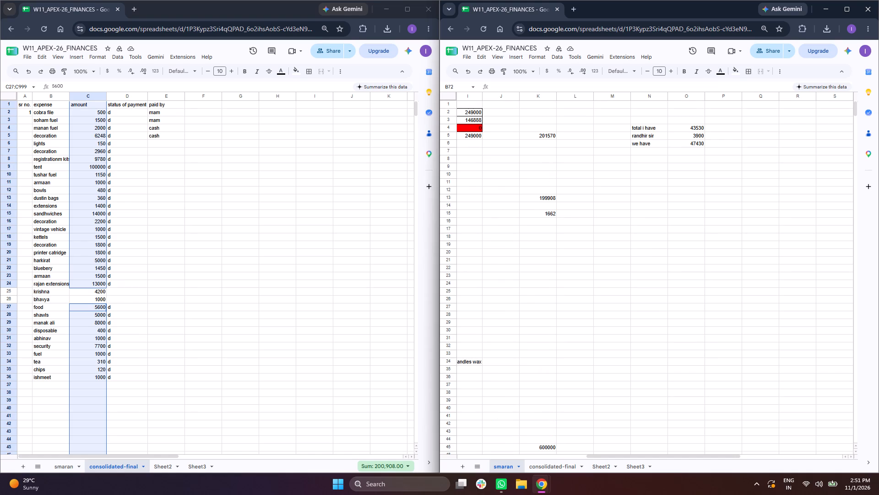
pyautogui.click(541, 198)
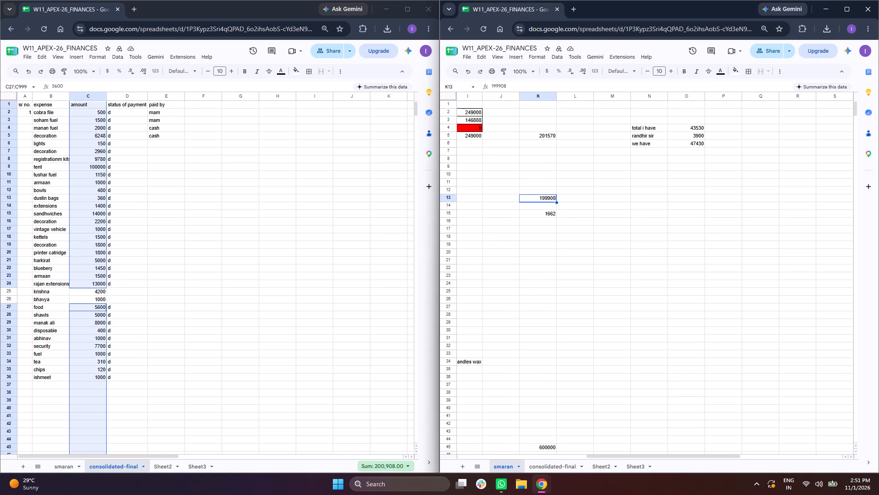
pyautogui.press('1')
pyautogui.press('BackSpace')
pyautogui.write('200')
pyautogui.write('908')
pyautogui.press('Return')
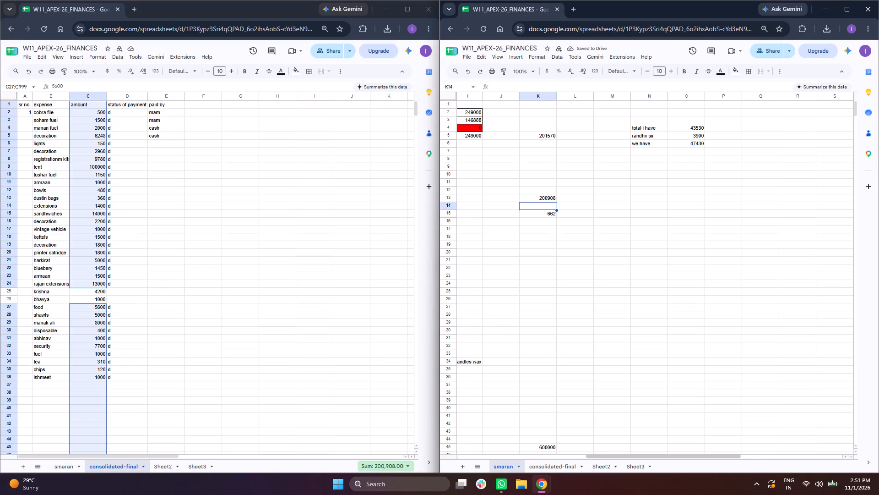
# Switch to the Windows Update settings to view the pending device restart.
pyautogui.click(772, 489)
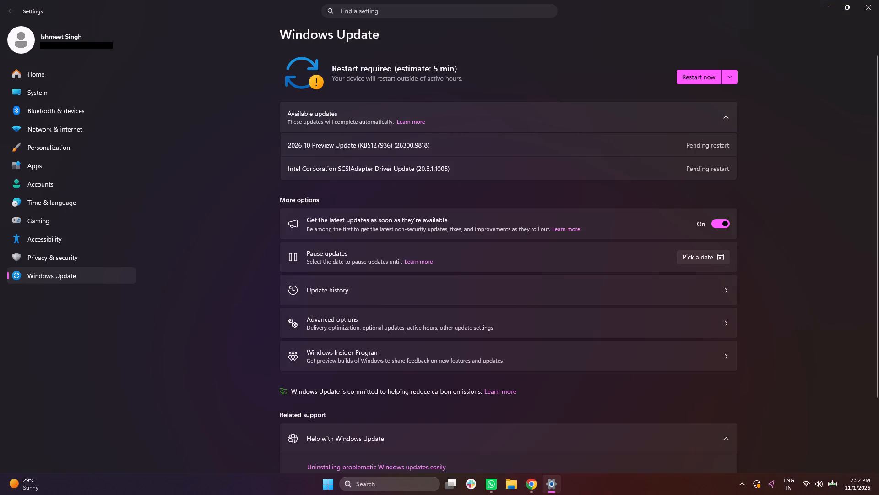
# Minimize the Settings window to return to the side-by-side W11_APEX-26_FINANCES spreadsheets.
pyautogui.click(717, 149)
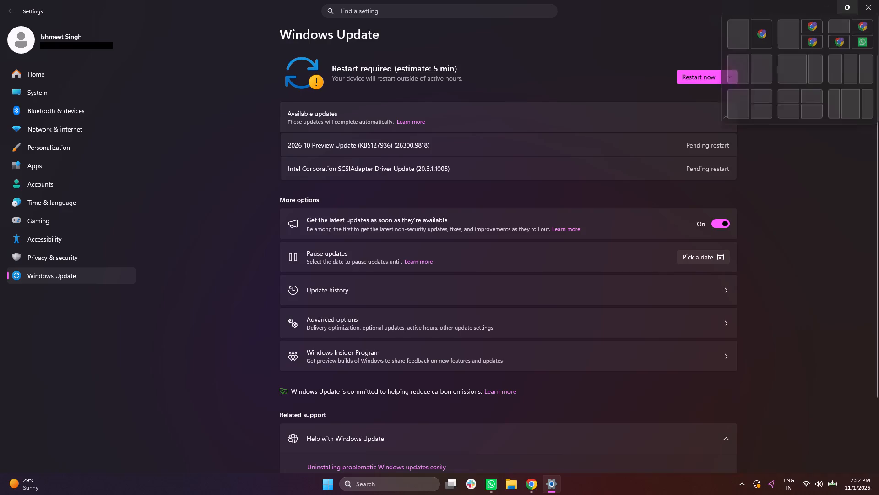
pyautogui.click(829, 0)
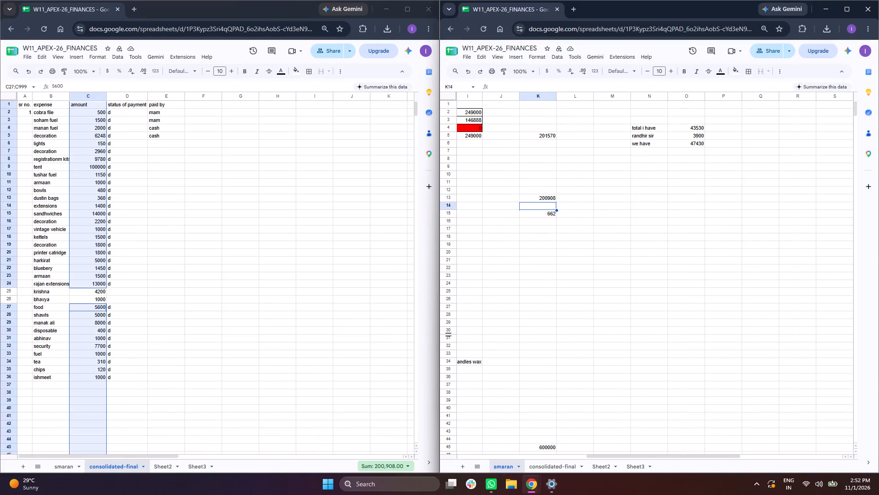
# Examine the incoming and outgoing entries in the smaran sheet for expenses missing from consolidated-final.
pyautogui.moveTo(160, 458); pyautogui.dragTo(121, 458)
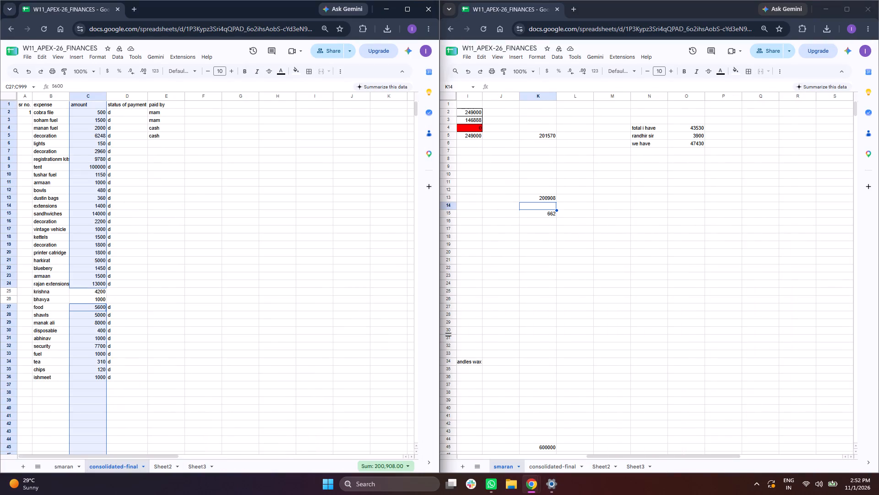
pyautogui.moveTo(147, 456); pyautogui.dragTo(91, 456)
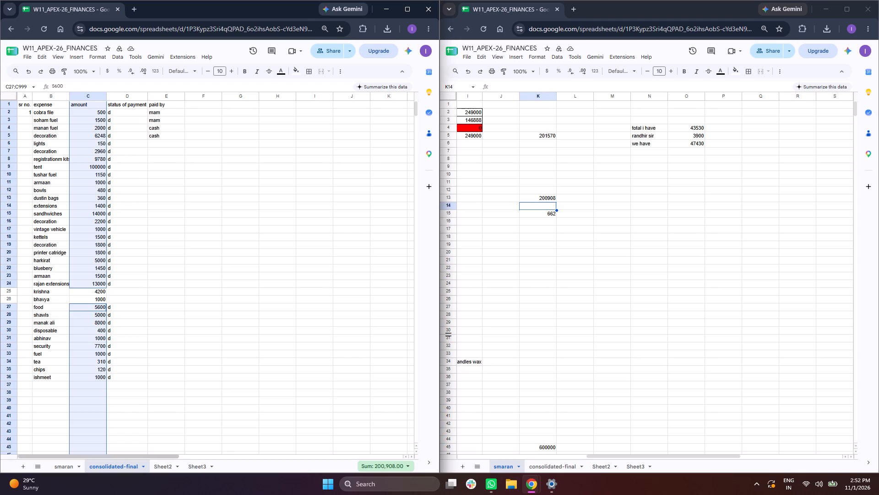
pyautogui.moveTo(729, 454); pyautogui.dragTo(588, 465)
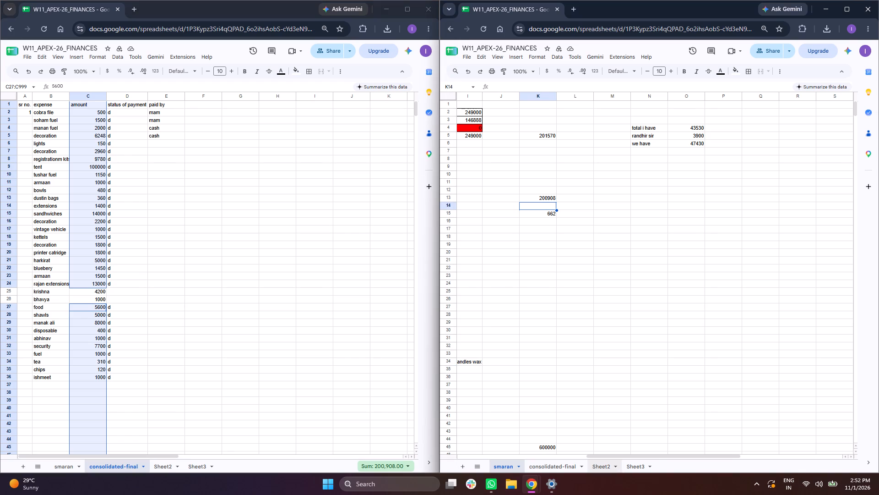
pyautogui.moveTo(588, 465); pyautogui.dragTo(588, 466)
pyautogui.moveTo(599, 455); pyautogui.dragTo(433, 434)
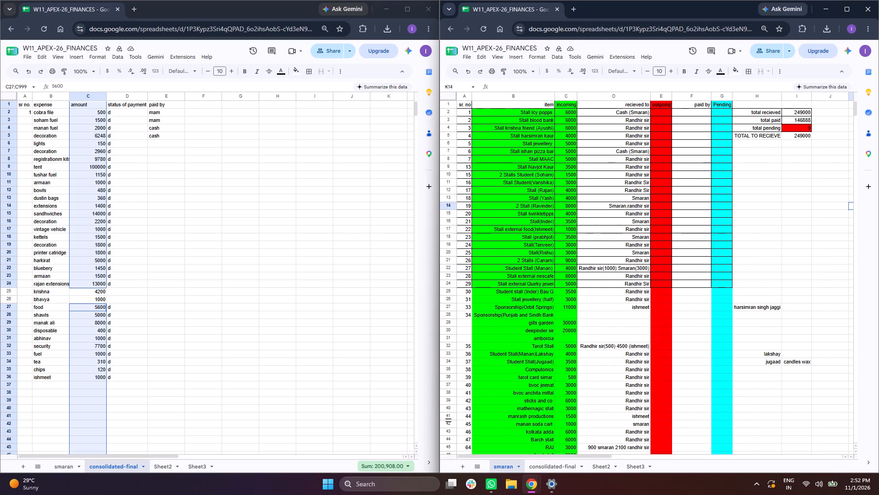
pyautogui.scroll(5, 583, 317)
pyautogui.scroll(-8, 592, 324)
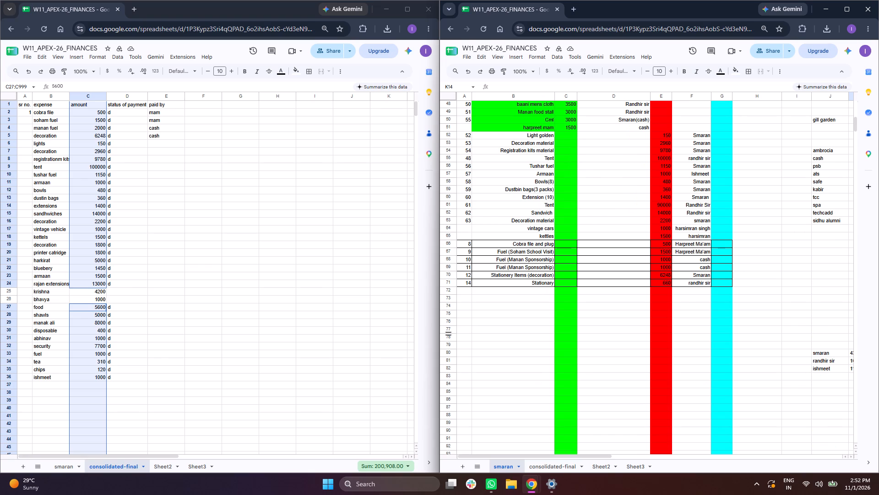
# Enter the expense "cutters and scissors" in row 37 of consolidated-final and fit column B's width to its contents.
pyautogui.click(65, 385)
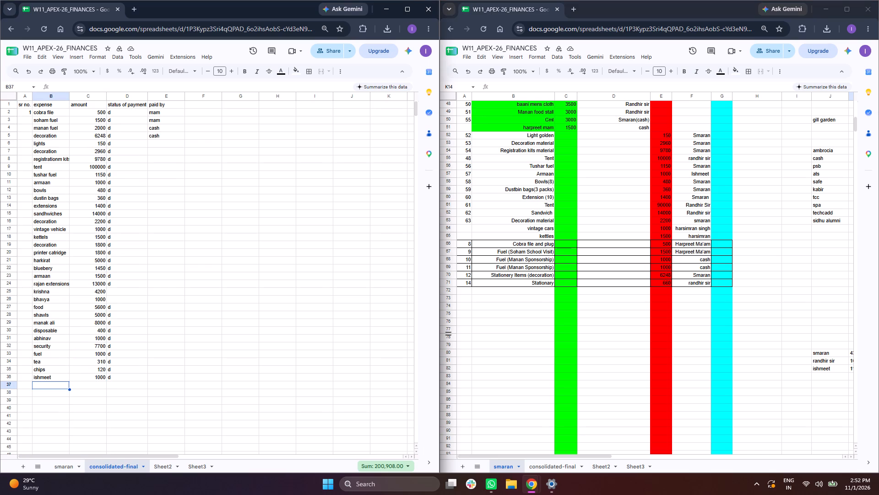
pyautogui.write('cutters and scisors')
pyautogui.press('BackSpace')
pyautogui.press('BackSpace')
pyautogui.press('BackSpace')
pyautogui.write('sors')
pyautogui.press('Right')
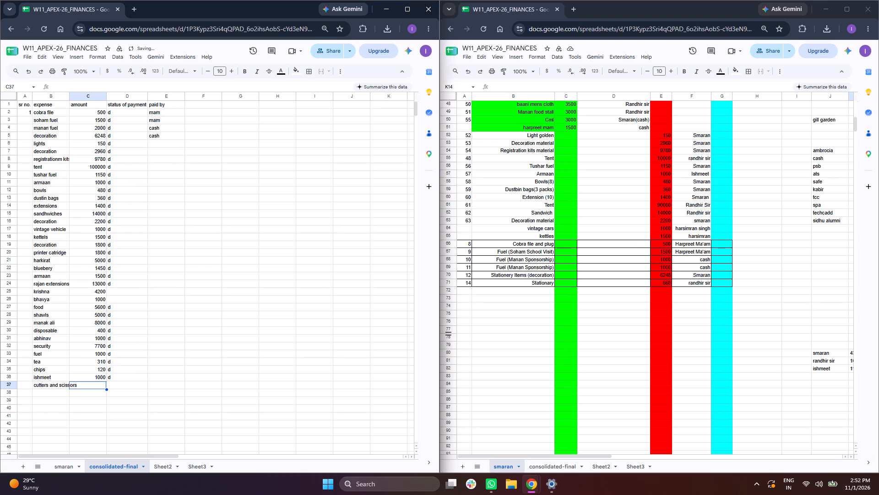
pyautogui.doubleClick(69, 94)
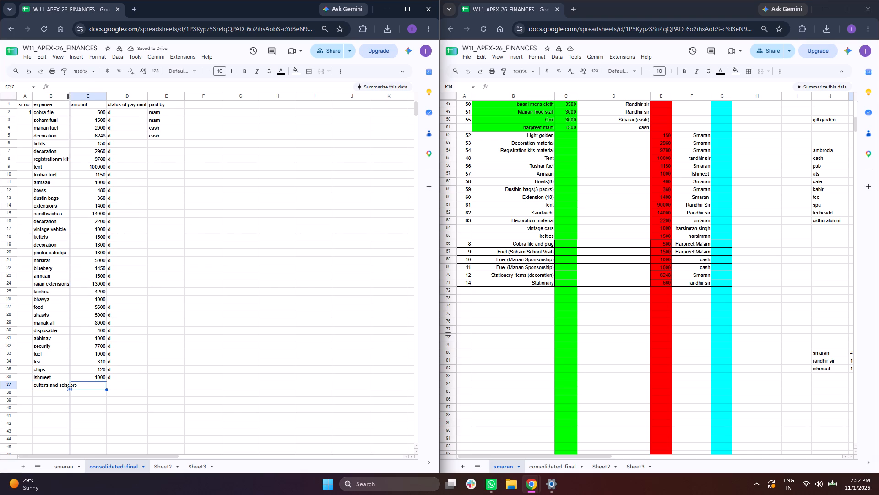
# Enter amount 380 and payment status "d" for cutters and scissors in row 37 of consolidated-final.
pyautogui.click(98, 387)
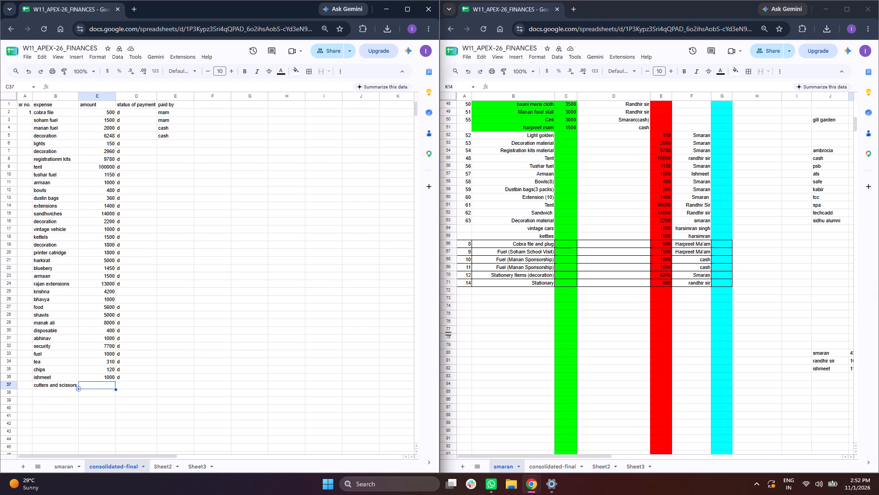
pyautogui.write('380')
pyautogui.press('Right')
pyautogui.press('d')
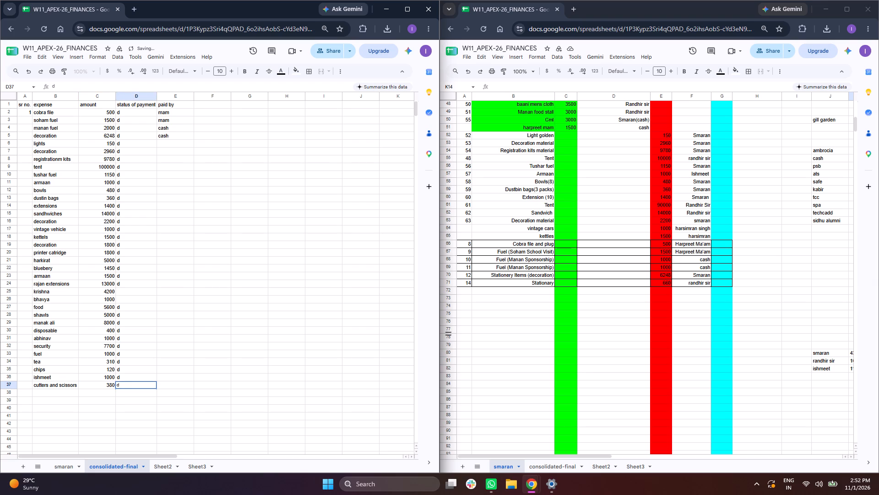
pyautogui.press('Down')
pyautogui.press('Left')
pyautogui.press('Left')
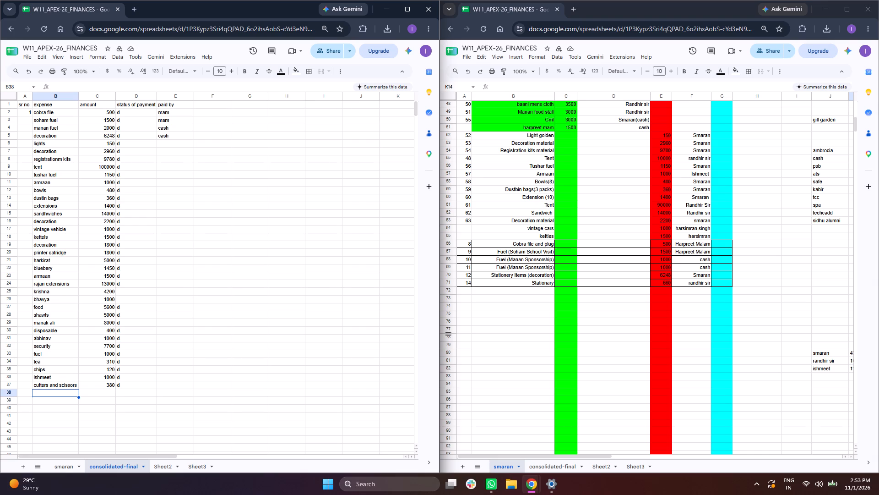
# Sum the amount column of consolidated-final, excluding the krishna and bhavya rows.
pyautogui.scroll(7, 186, 389)
pyautogui.click(98, 93)
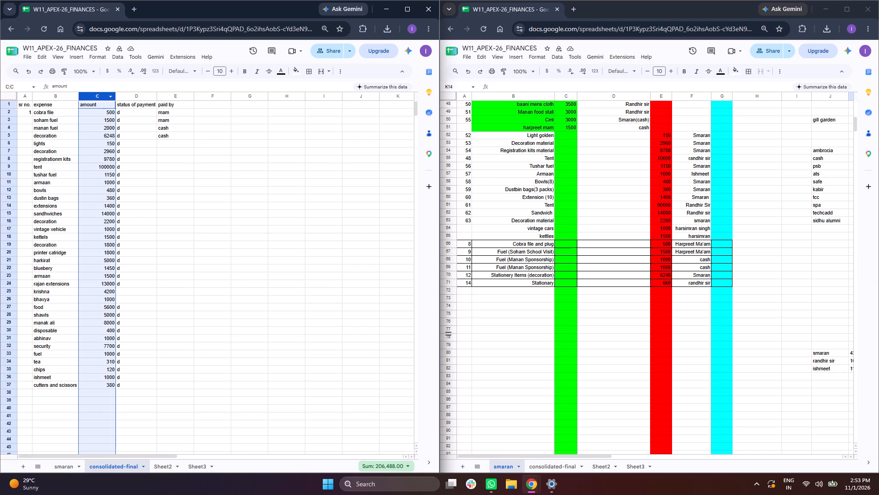
pyautogui.keyDown('ctrl'); pyautogui.click(103, 292); pyautogui.keyUp('ctrl')
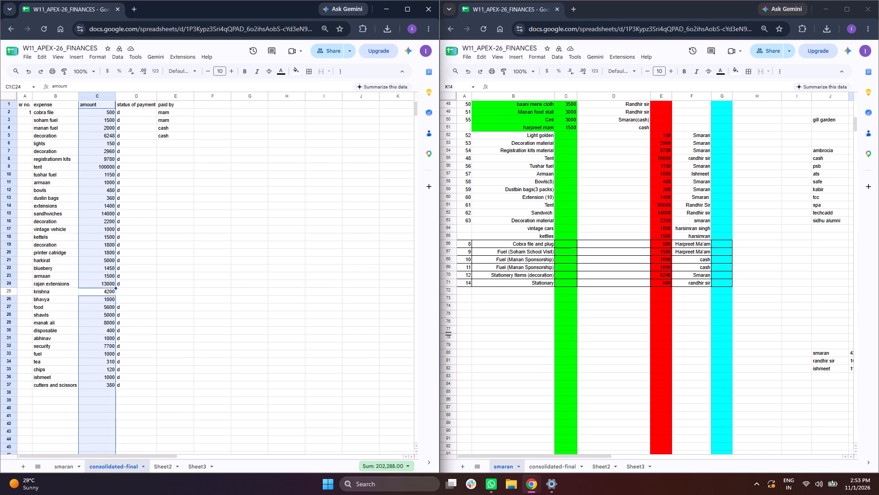
pyautogui.keyDown('ctrl'); pyautogui.click(103, 308); pyautogui.keyUp('ctrl')
pyautogui.keyDown('ctrl'); pyautogui.click(109, 298); pyautogui.keyUp('ctrl')
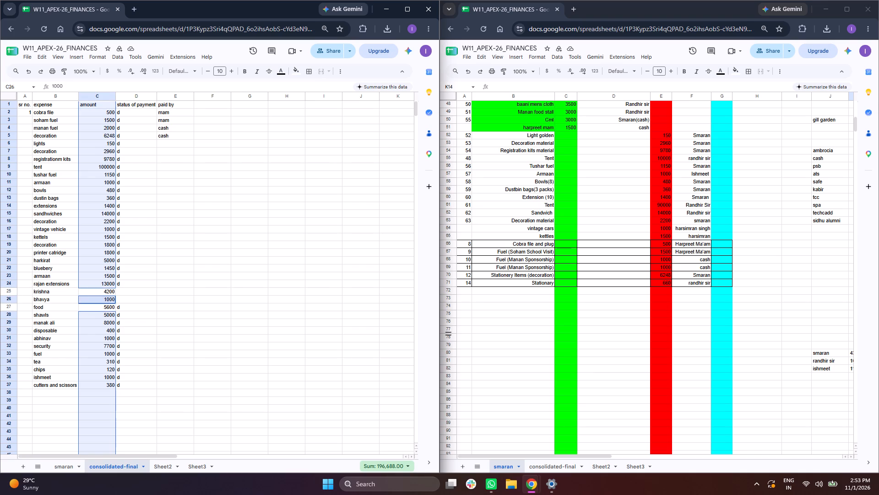
pyautogui.keyDown('ctrl'); pyautogui.click(108, 304); pyautogui.keyUp('ctrl')
pyautogui.keyDown('ctrl'); pyautogui.click(110, 308); pyautogui.keyUp('ctrl')
pyautogui.keyDown('ctrl'); pyautogui.click(112, 301); pyautogui.keyUp('ctrl')
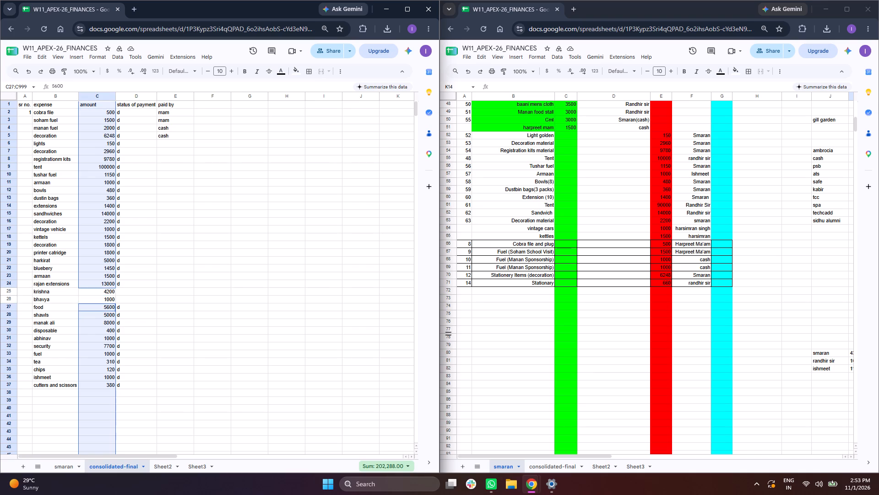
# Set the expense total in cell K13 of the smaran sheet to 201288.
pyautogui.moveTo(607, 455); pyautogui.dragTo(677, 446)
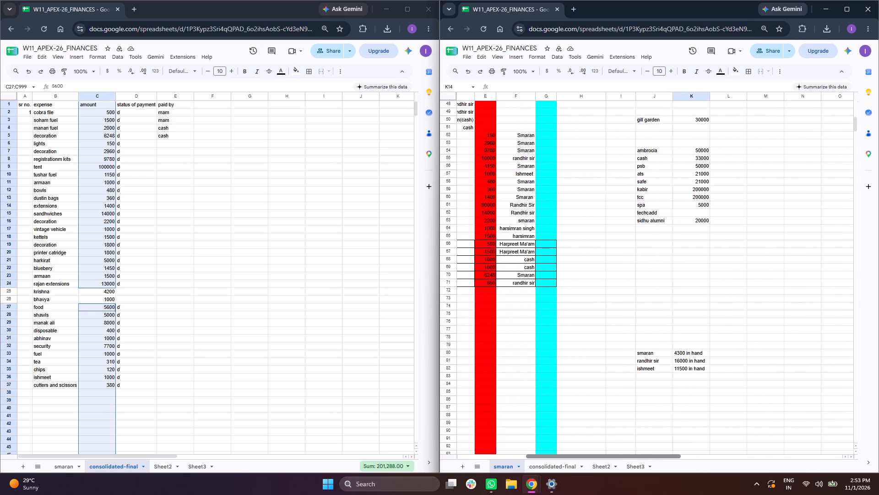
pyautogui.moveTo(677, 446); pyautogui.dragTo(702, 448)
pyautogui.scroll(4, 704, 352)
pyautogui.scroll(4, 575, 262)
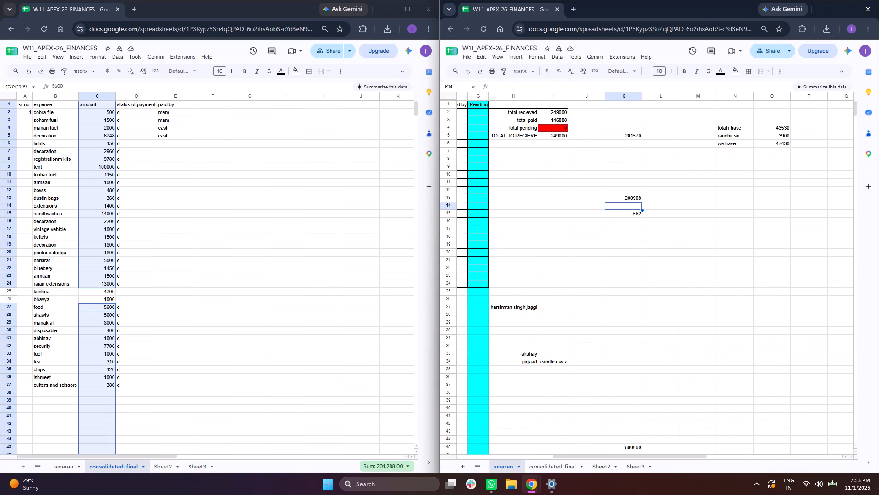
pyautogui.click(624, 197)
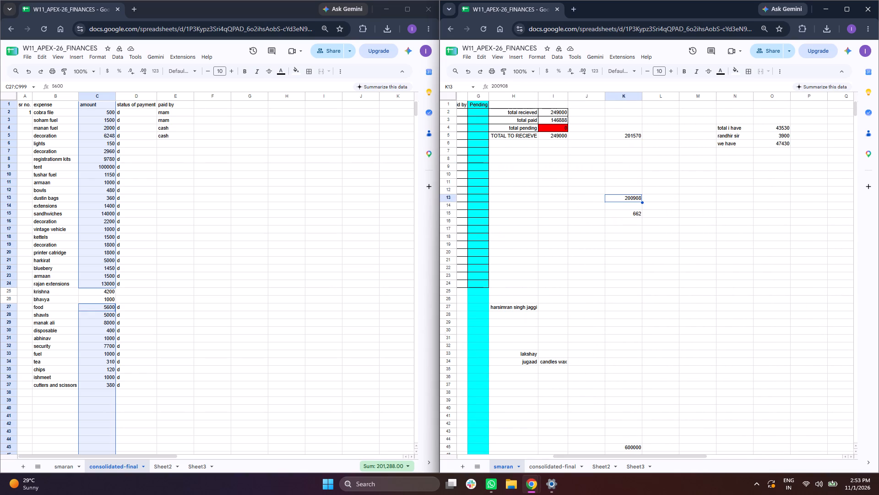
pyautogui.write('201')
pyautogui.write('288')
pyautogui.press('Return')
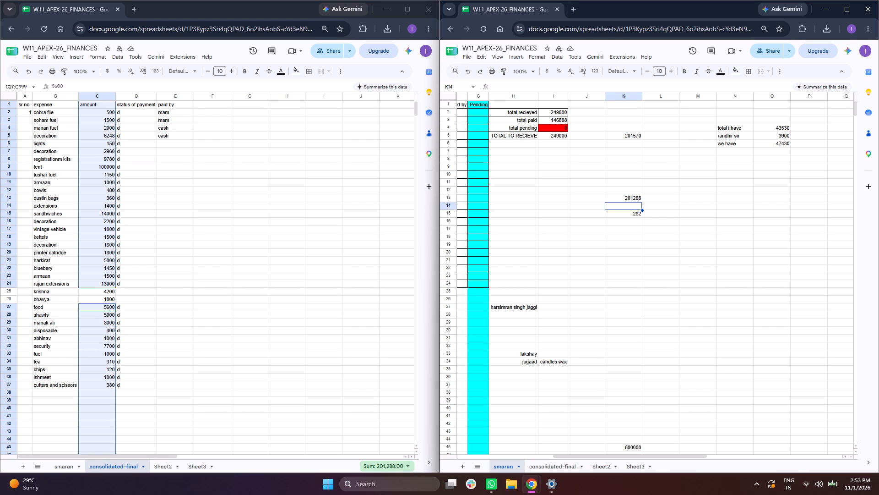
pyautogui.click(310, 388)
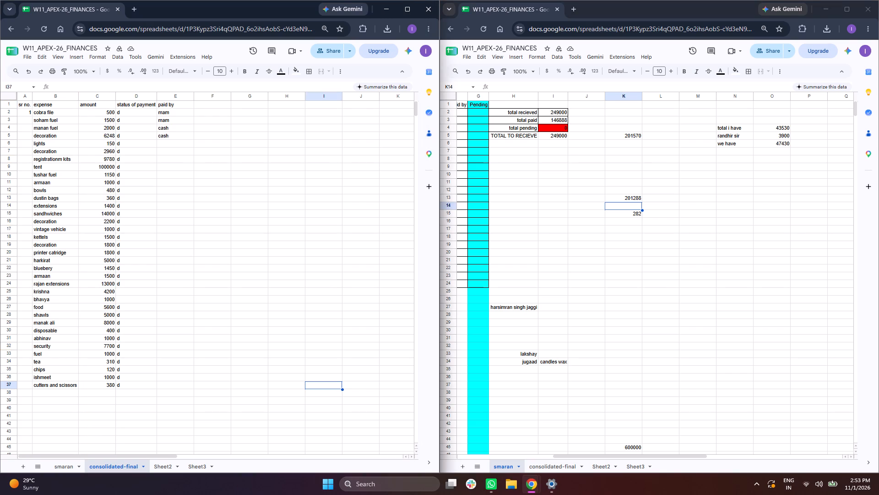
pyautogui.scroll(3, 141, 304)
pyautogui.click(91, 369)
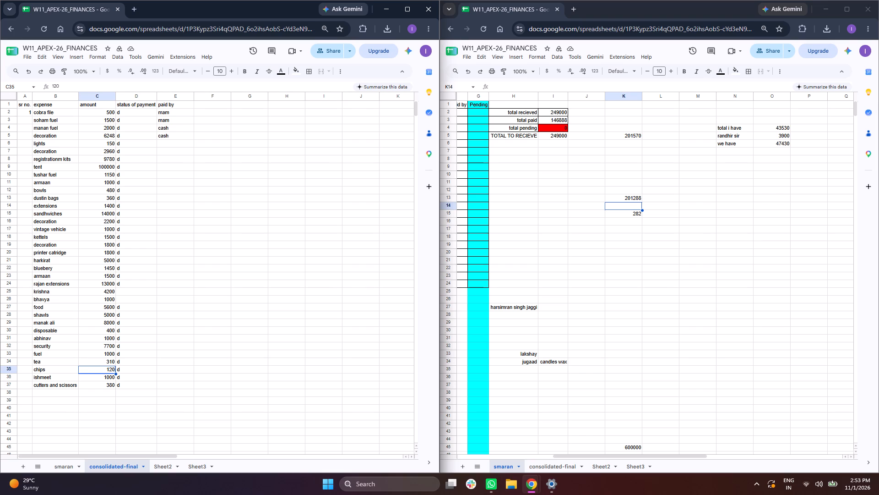
# Clear the reconciliation figures in cells K15, K13 and K5 of the smaran sheet.
pyautogui.click(631, 210)
pyautogui.click(633, 214)
pyautogui.press('BackSpace')
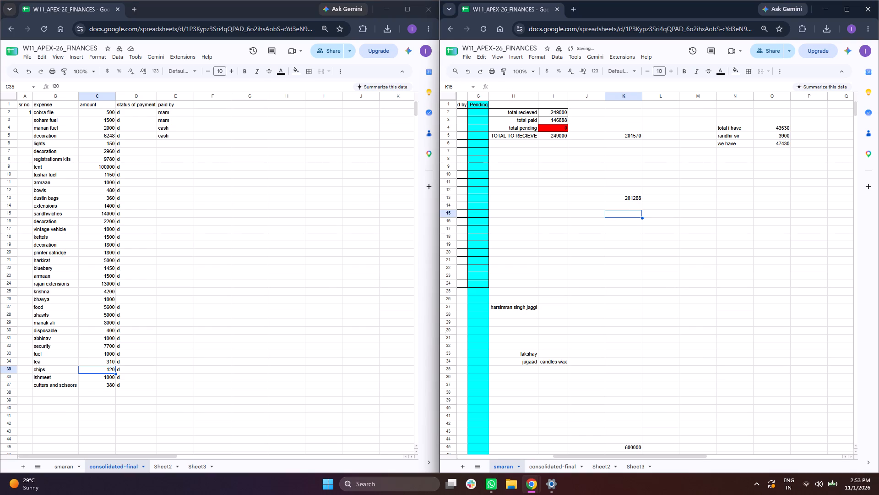
pyautogui.scroll(3, 633, 214)
pyautogui.click(637, 193)
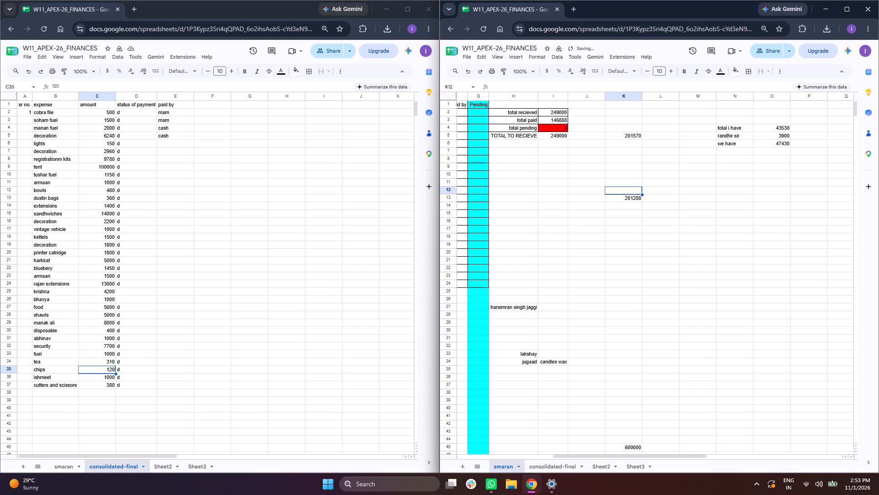
pyautogui.press('Down')
pyautogui.press('BackSpace')
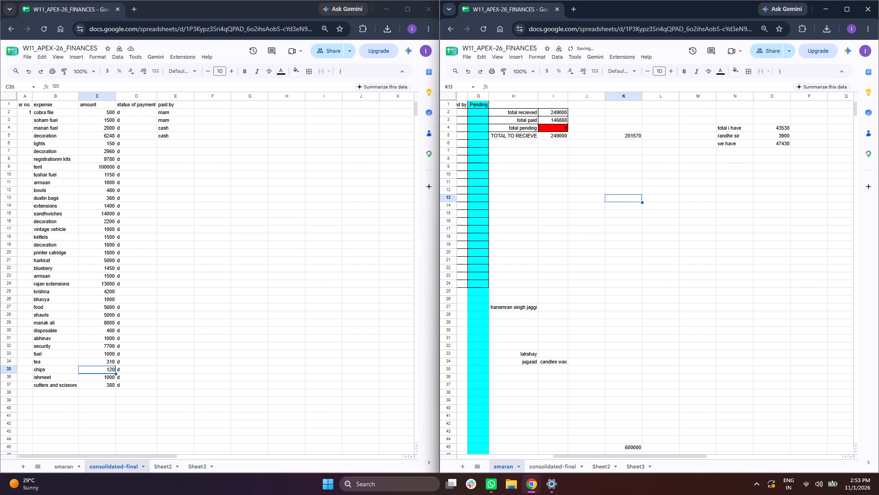
pyautogui.click(617, 136)
pyautogui.press('BackSpace')
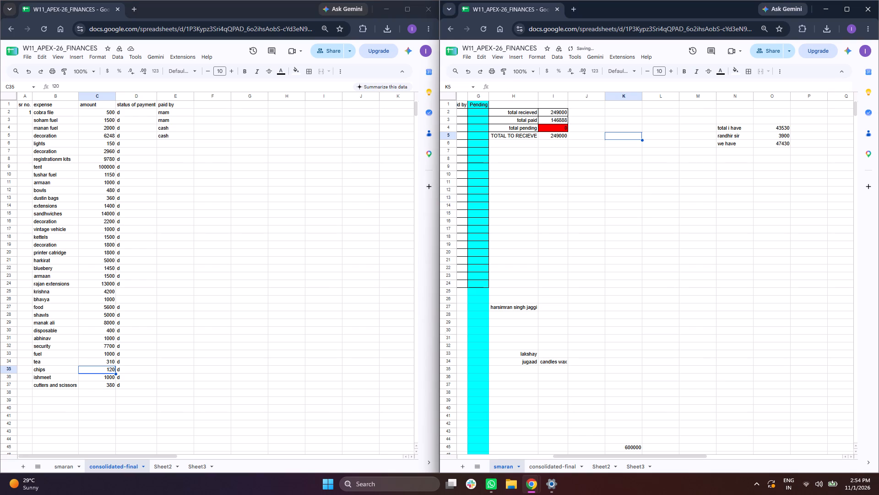
# Move the krishna and bhavya rows of consolidated-final to the end of the list, below cutters and scissors.
pyautogui.click(8, 291)
pyautogui.keyDown('shift'); pyautogui.click(9, 300); pyautogui.keyUp('shift')
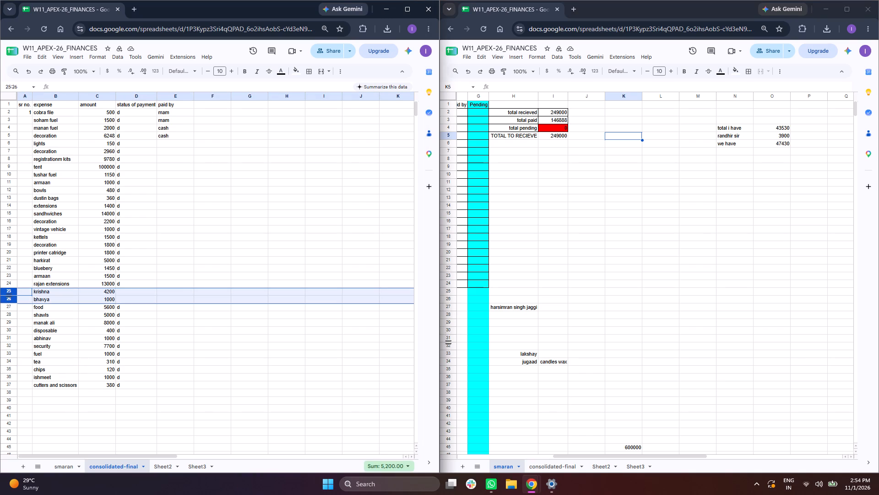
pyautogui.moveTo(8, 291); pyautogui.dragTo(2, 371)
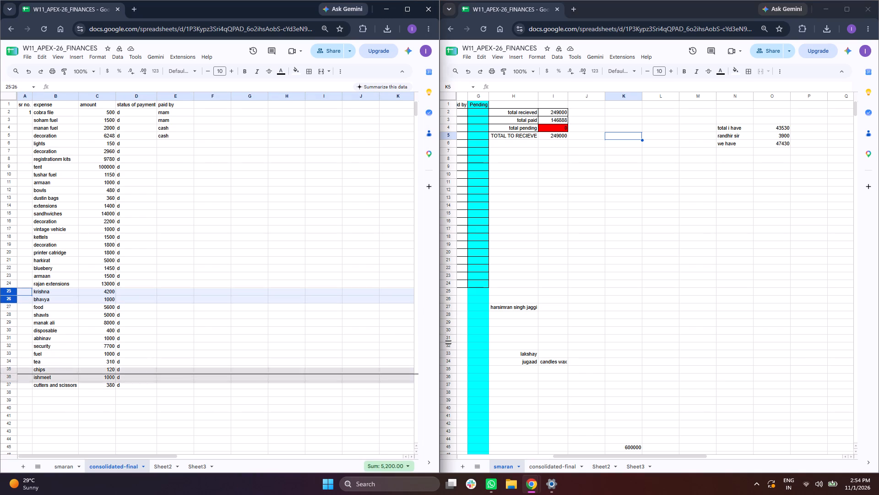
pyautogui.moveTo(2, 371); pyautogui.dragTo(1, 385)
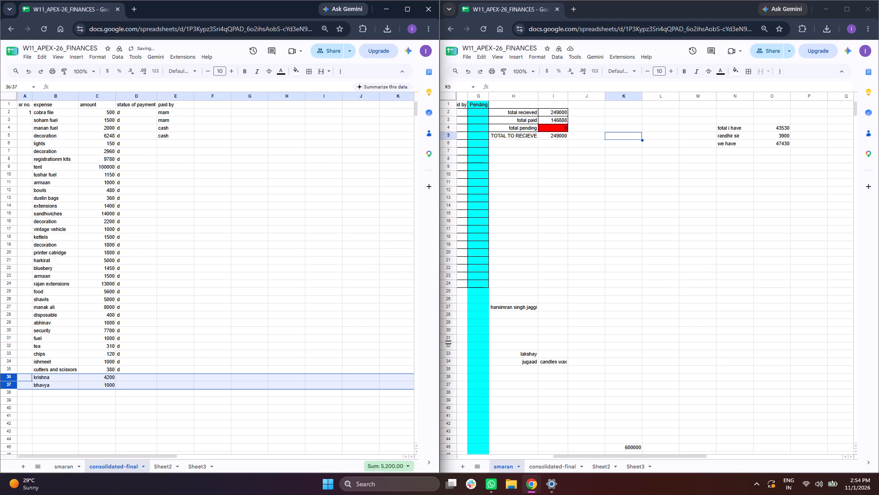
# Enter cash as paid by for the lights, decoration and registration kits rows (E6 to E8) of consolidated-final.
pyautogui.click(183, 144)
pyautogui.press('c')
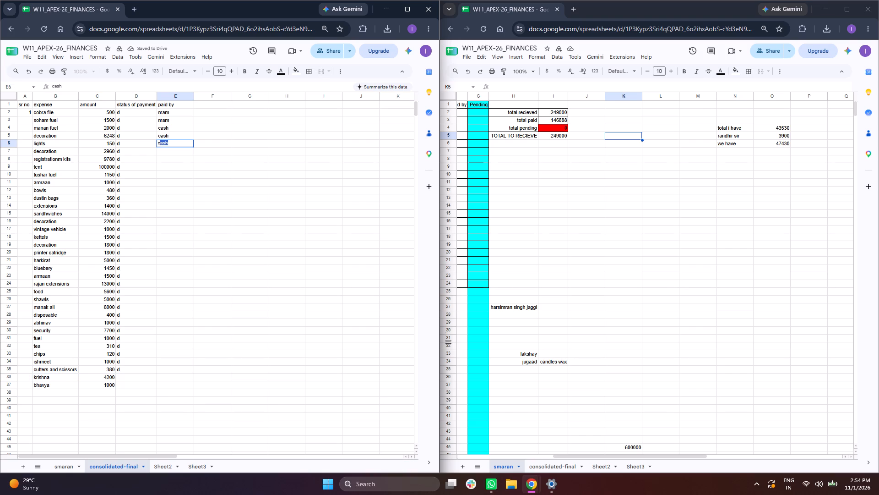
pyautogui.press('Return')
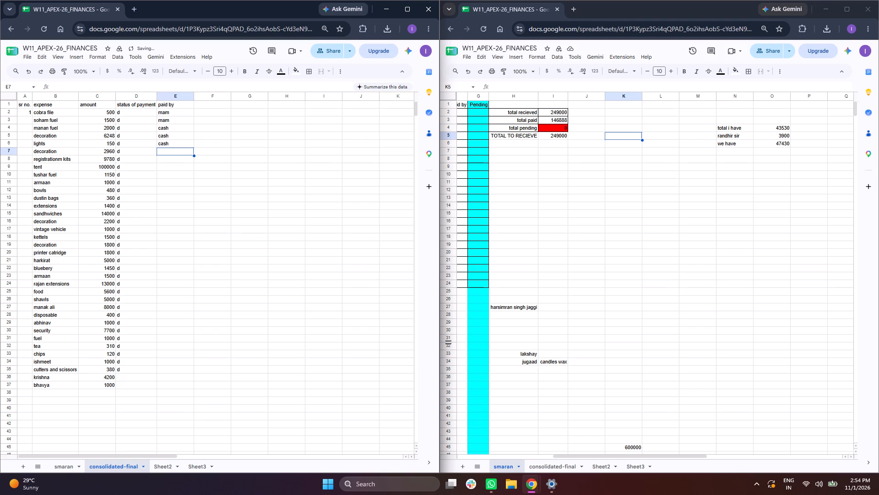
pyautogui.press('c')
pyautogui.press('Return')
pyautogui.press('c')
pyautogui.press('Return')
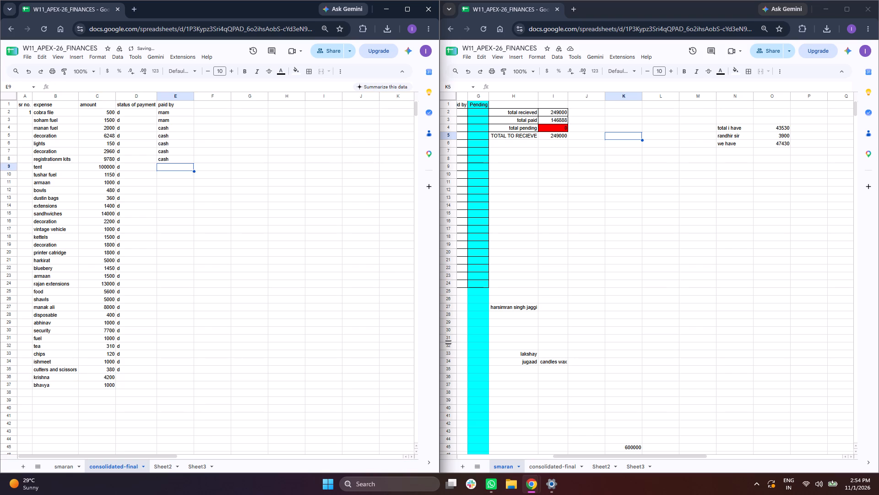
# Enter sir as paid by for the tent expense in cell E9.
pyautogui.press('c')
pyautogui.press('BackSpace')
pyautogui.press('BackSpace')
pyautogui.press('s')
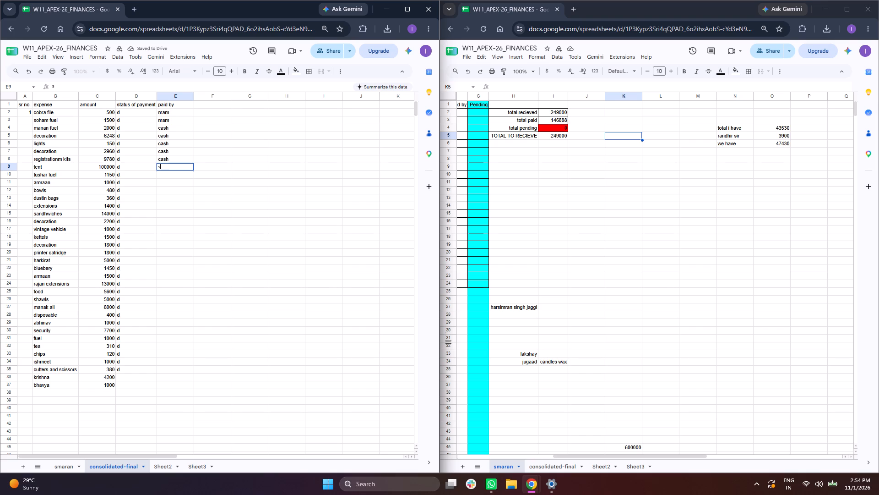
pyautogui.write('ir')
pyautogui.press('Return')
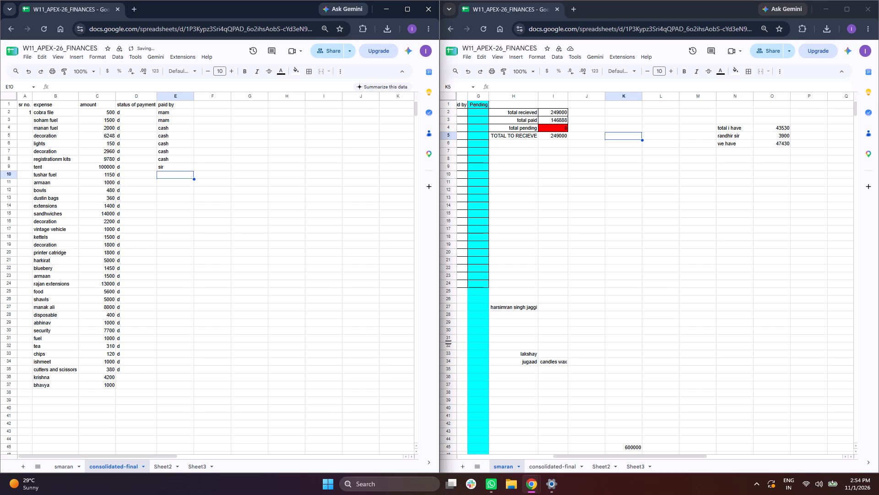
# Enter cash as paid by for the rows from tushar fuel through extensions (E10 to E14).
pyautogui.press('c')
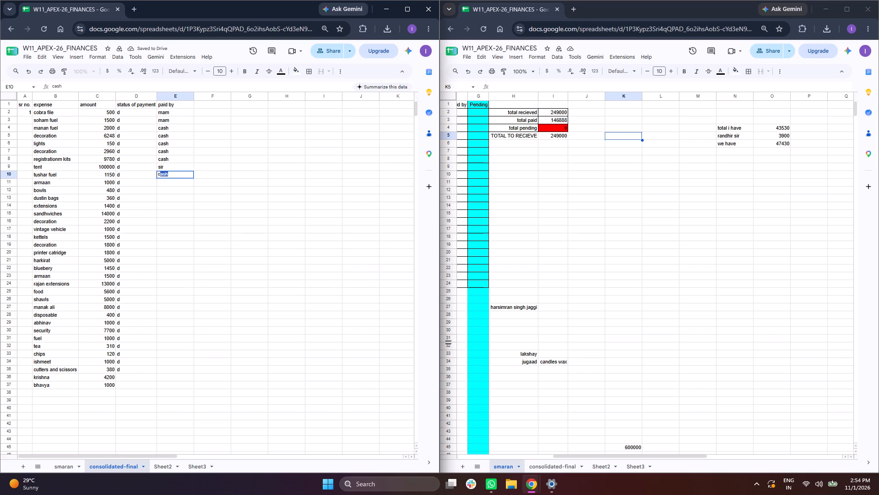
pyautogui.press('Return')
pyautogui.press('c')
pyautogui.press('Return')
pyautogui.press('c')
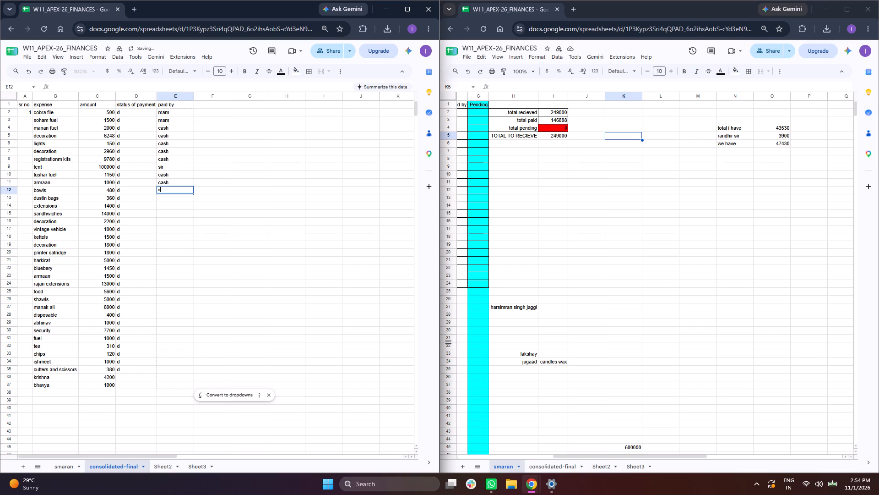
pyautogui.press('Return')
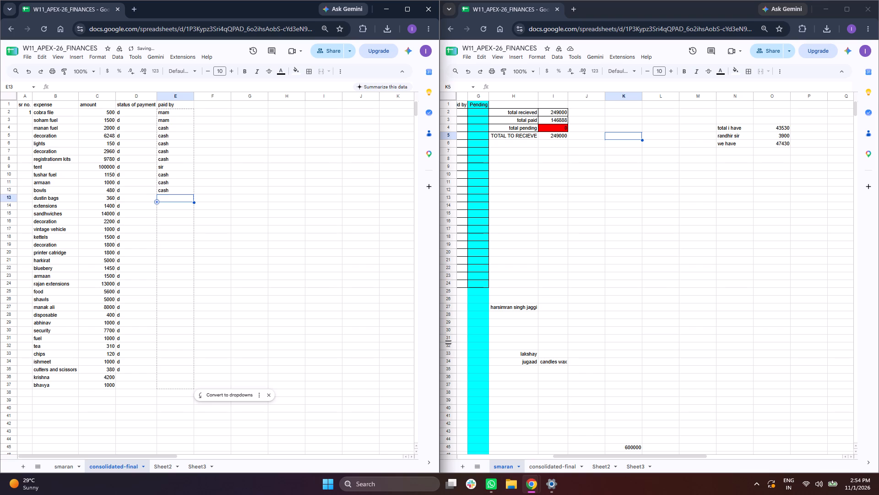
pyautogui.press('c')
pyautogui.press('Return')
pyautogui.press('c')
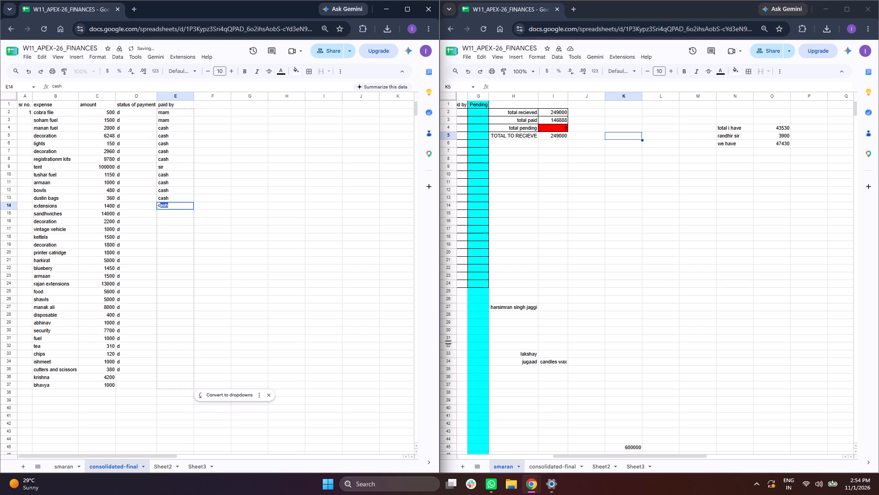
pyautogui.press('Return')
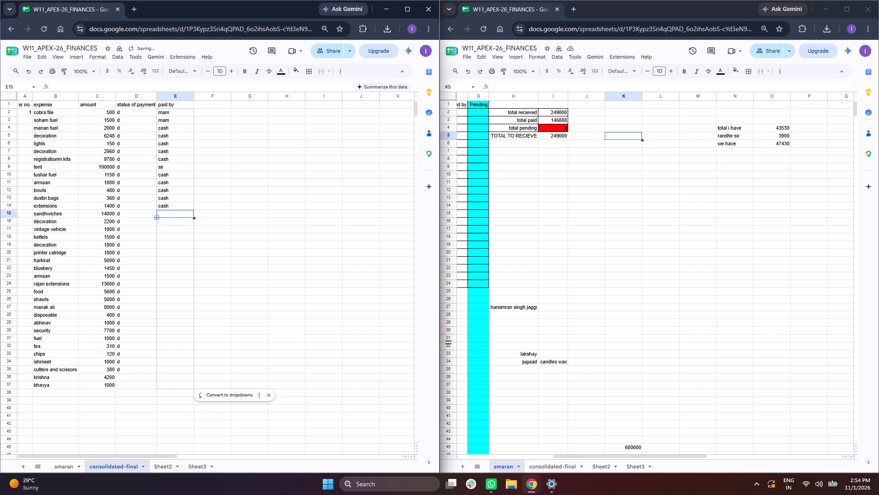
# Enter partial as paid by for the sandwiches expense in cell E15.
pyautogui.press('c')
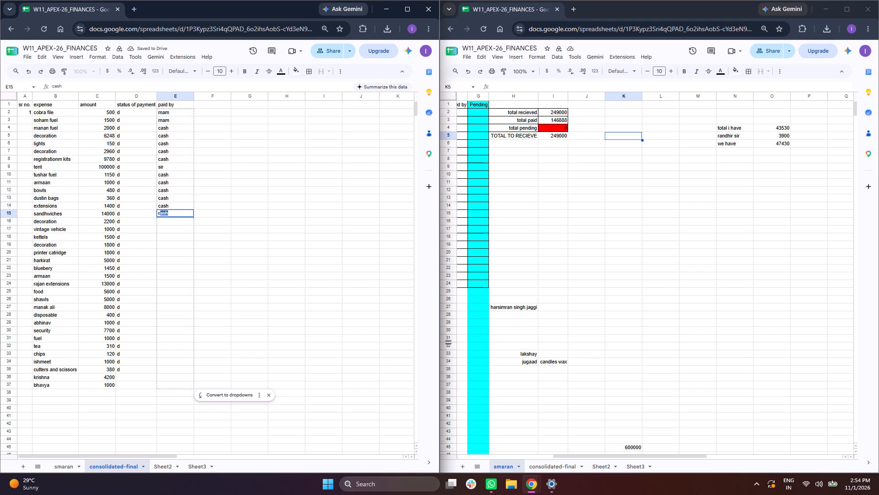
pyautogui.press('BackSpace')
pyautogui.press('BackSpace')
pyautogui.write('partial')
pyautogui.press('Return')
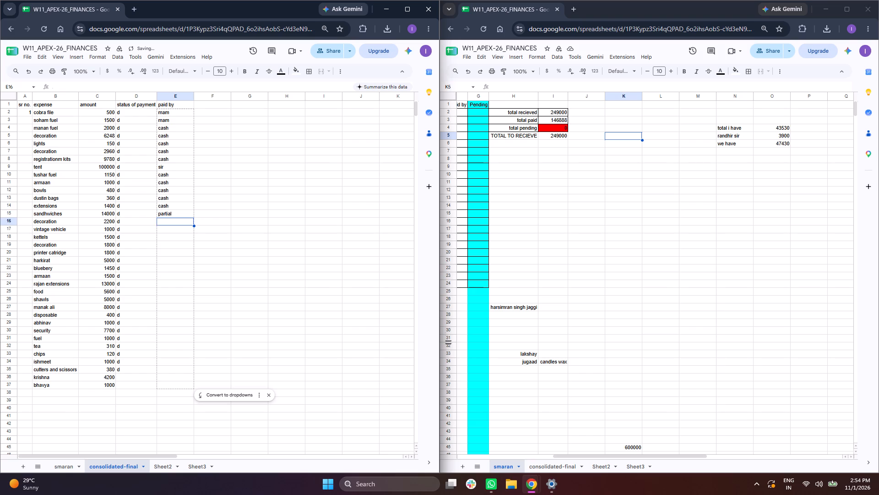
# Enter cash as paid by for the rows from decoration (2200) through printer cartridge (E16 to E20).
pyautogui.press('c')
pyautogui.press('Return')
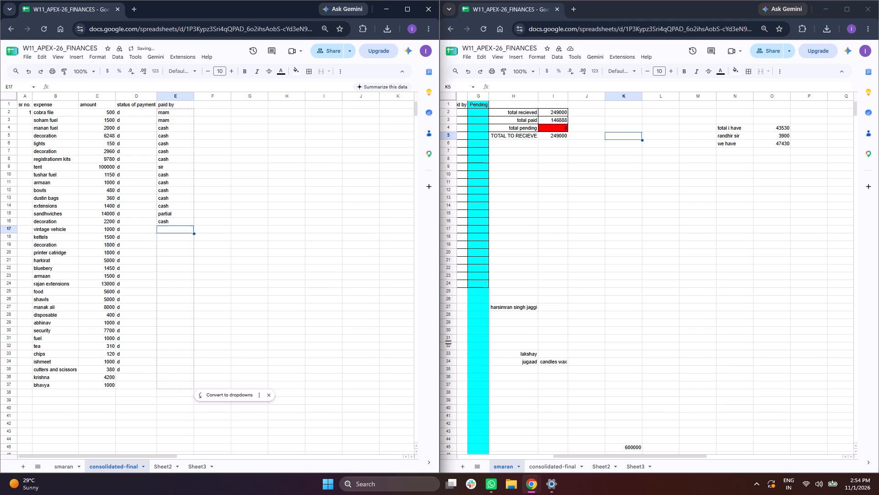
pyautogui.press('c')
pyautogui.press('Return')
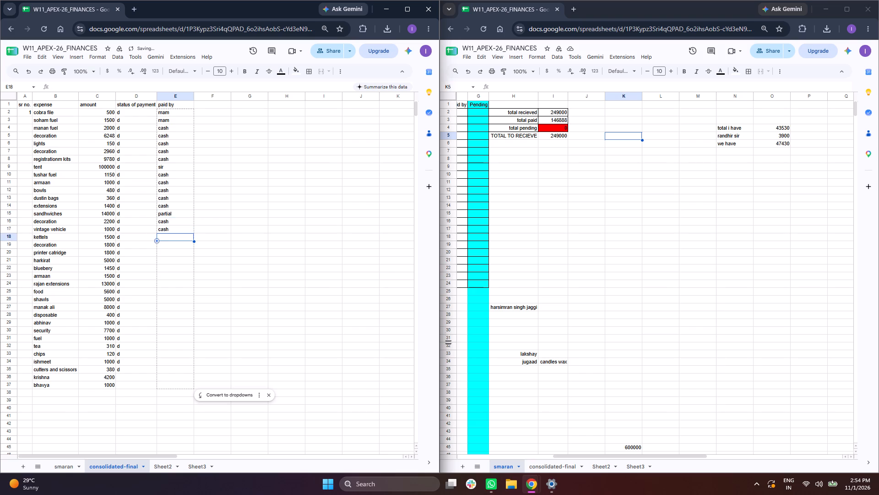
pyautogui.press('c')
pyautogui.press('Return')
pyautogui.press('c')
pyautogui.press('Return')
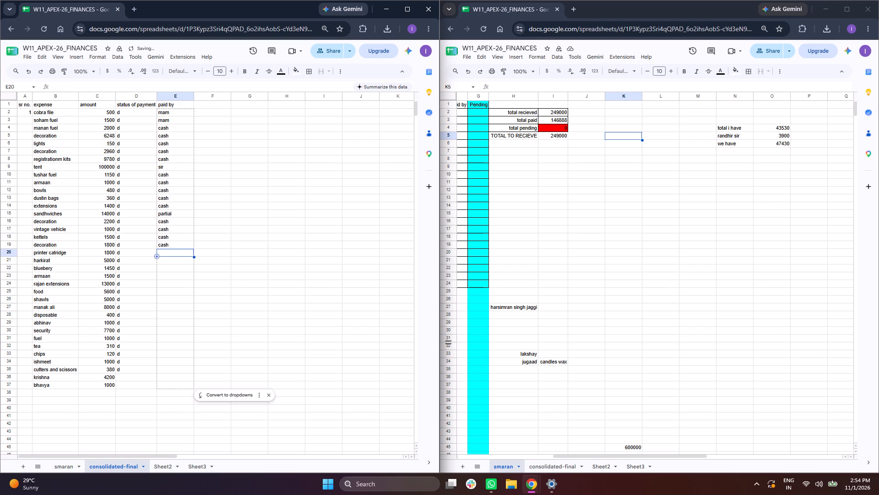
pyautogui.press('c')
pyautogui.press('Return')
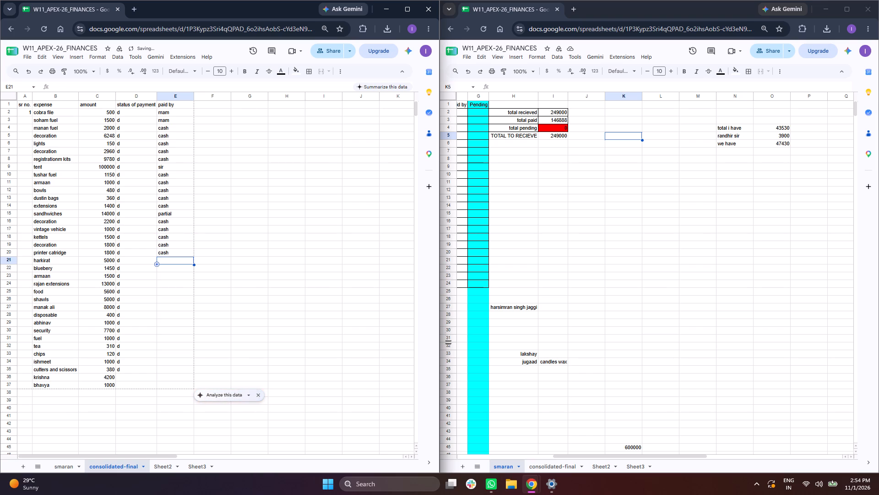
# Enter sir as paid by for the harkirat, bluebery, armaan and rajan extensions rows (E21 to E24).
pyautogui.write('sir')
pyautogui.press('Return')
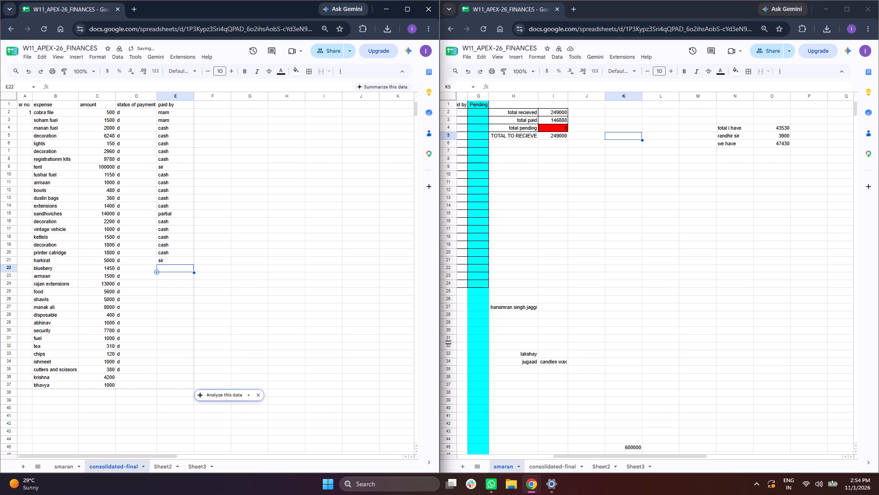
pyautogui.write('sir')
pyautogui.press('Return')
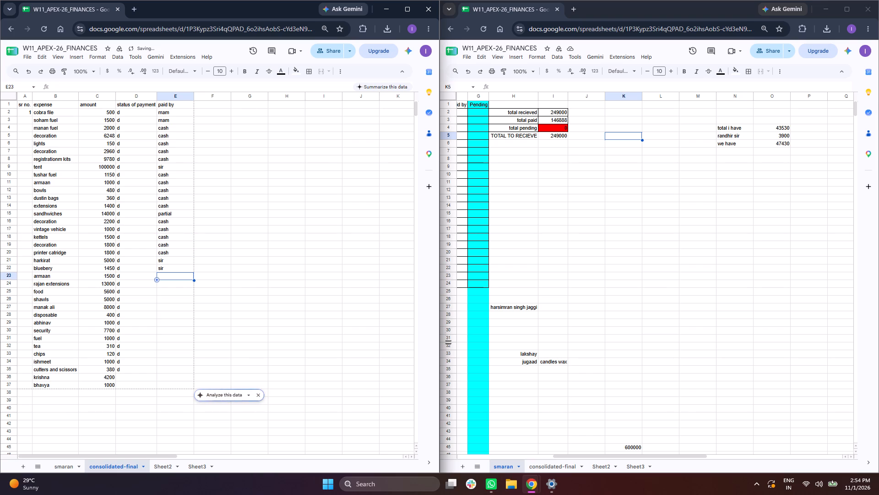
pyautogui.write('sir')
pyautogui.press('Return')
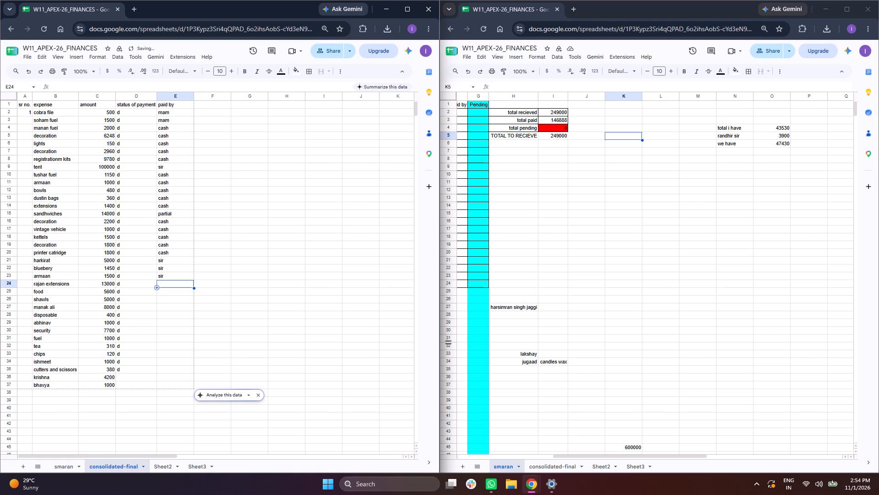
pyautogui.write('sor')
pyautogui.press('BackSpace')
pyautogui.press('BackSpace')
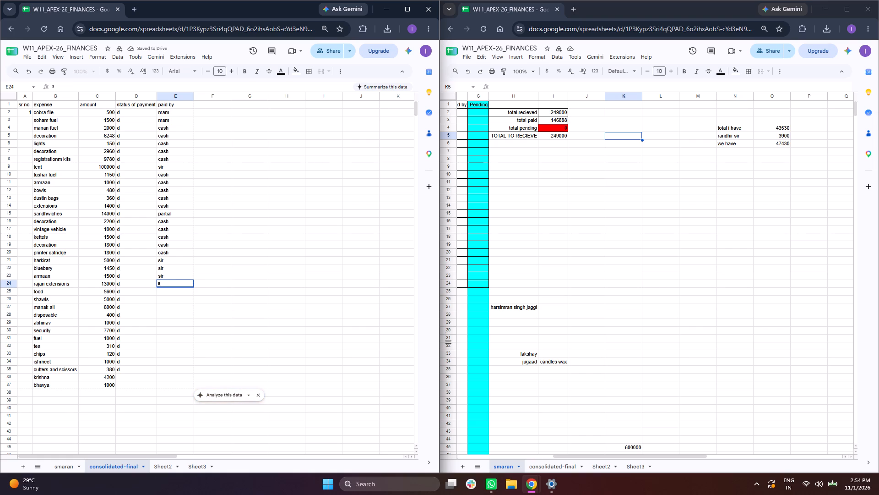
pyautogui.write('ir')
pyautogui.press('Return')
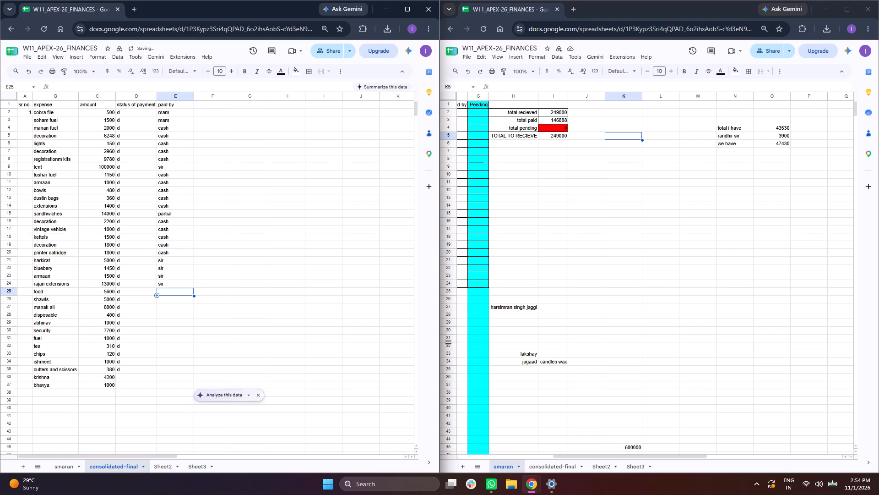
# Enter cash as paid by for the rows from food through security (E25 to E30).
pyautogui.press('c')
pyautogui.press('Return')
pyautogui.press('c')
pyautogui.press('Return')
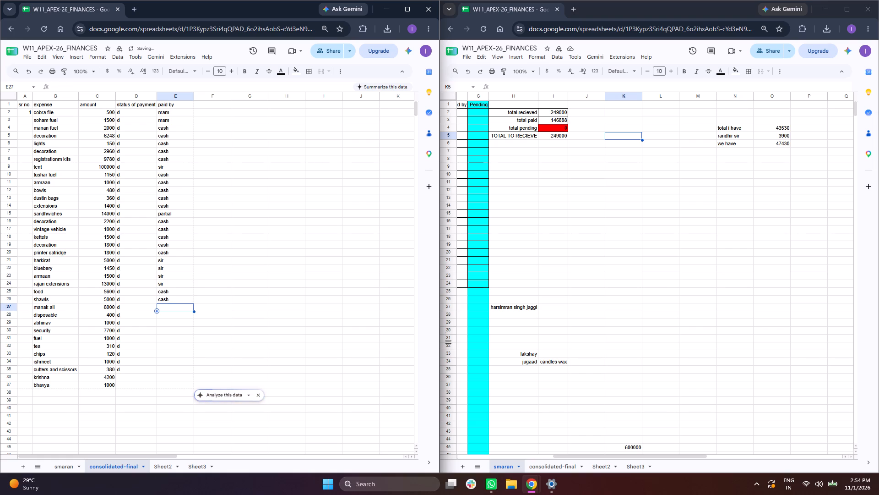
pyautogui.press('c')
pyautogui.press('Return')
pyautogui.press('c')
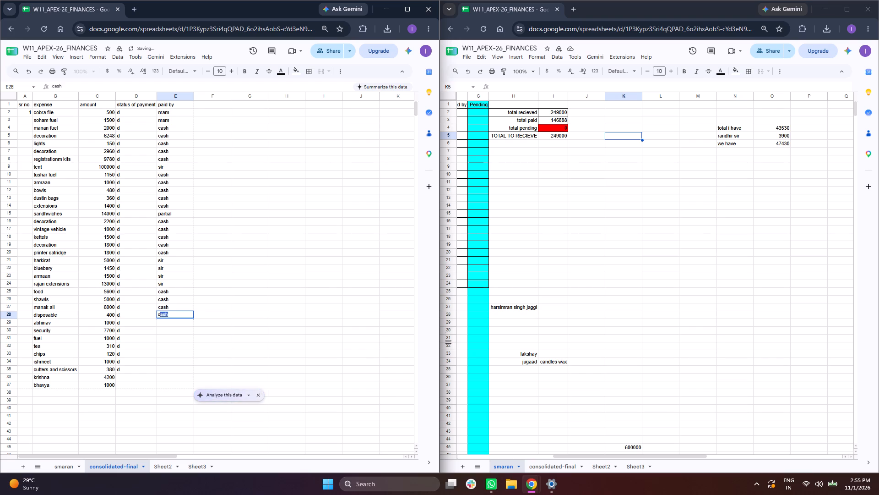
pyautogui.press('Return')
pyautogui.press('c')
pyautogui.press('Return')
pyautogui.press('c')
pyautogui.press('Return')
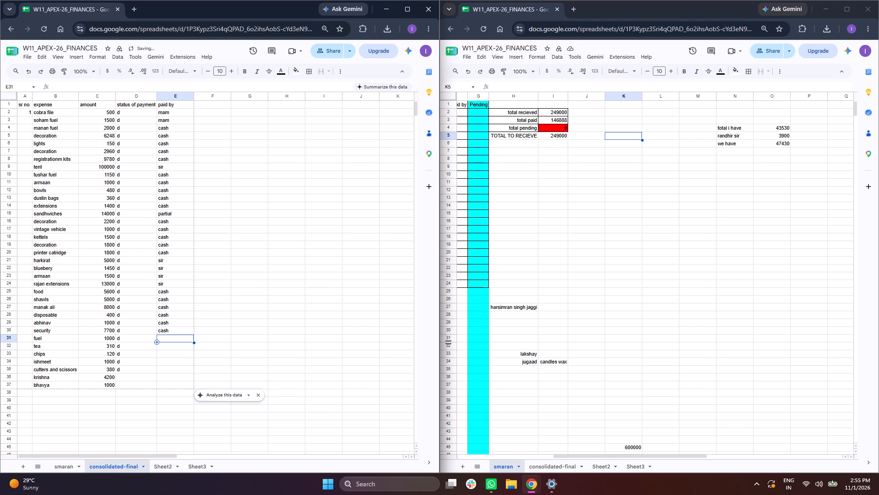
# Enter cash as paid by for the rows from fuel through cutters and scissors (E31 to E35).
pyautogui.press('c')
pyautogui.press('Return')
pyautogui.press('c')
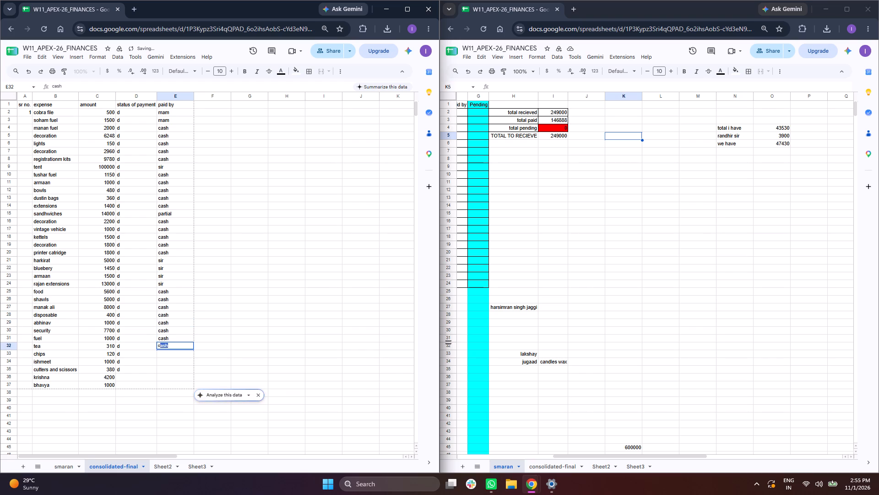
pyautogui.press('Return')
pyautogui.press('c')
pyautogui.press('Return')
pyautogui.press('c')
pyautogui.press('Return')
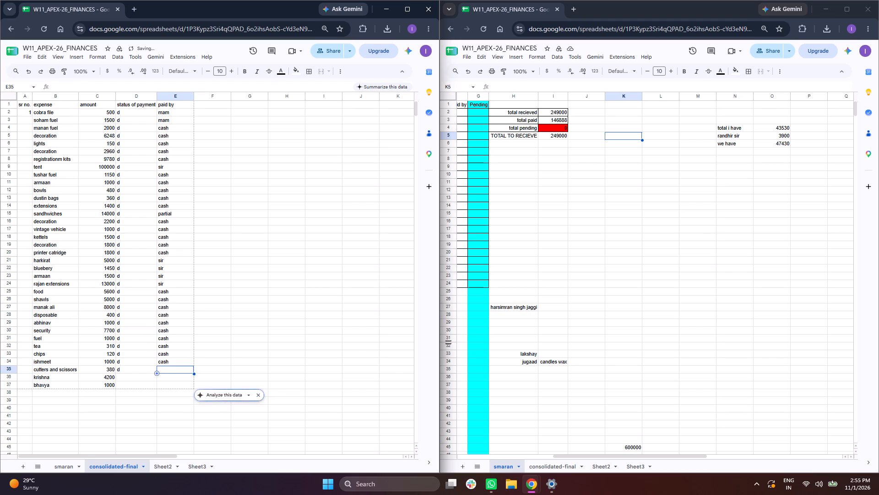
pyautogui.press('c')
pyautogui.press('Return')
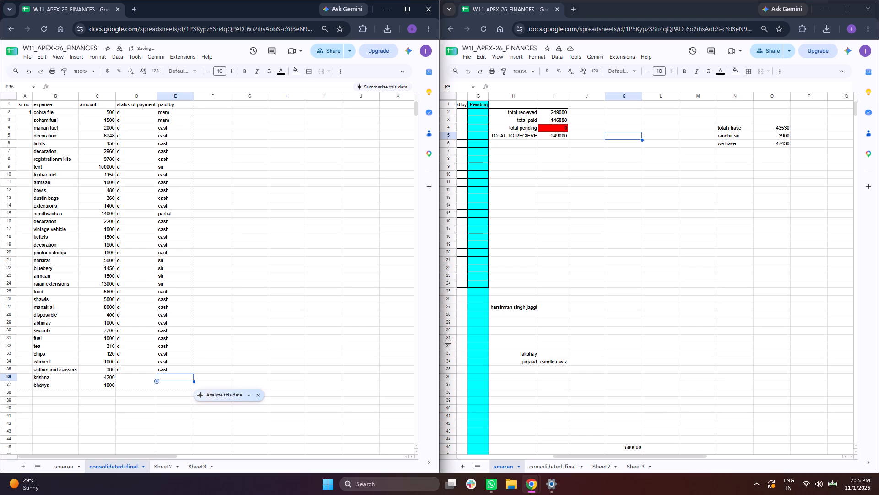
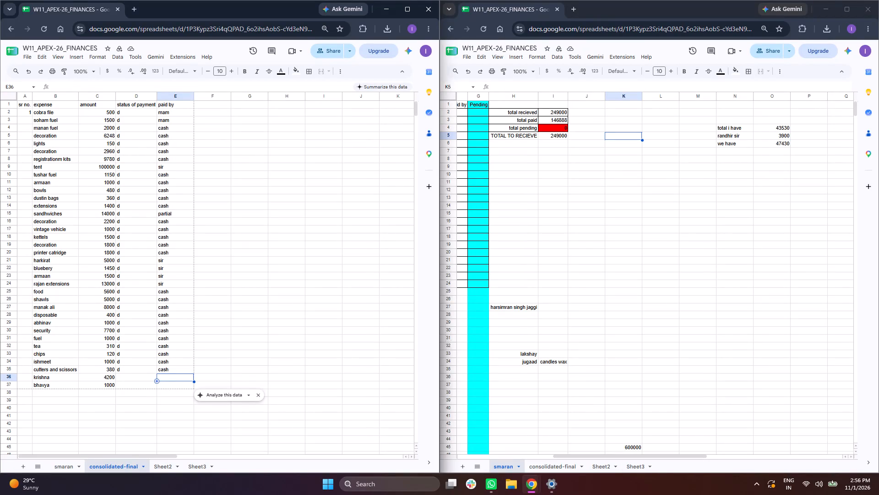
# Enter 50000 as the incoming amount for the Punjab and Sindh Bank sponsorship (C28) in the smaran sheet.
pyautogui.moveTo(659, 456); pyautogui.dragTo(526, 449)
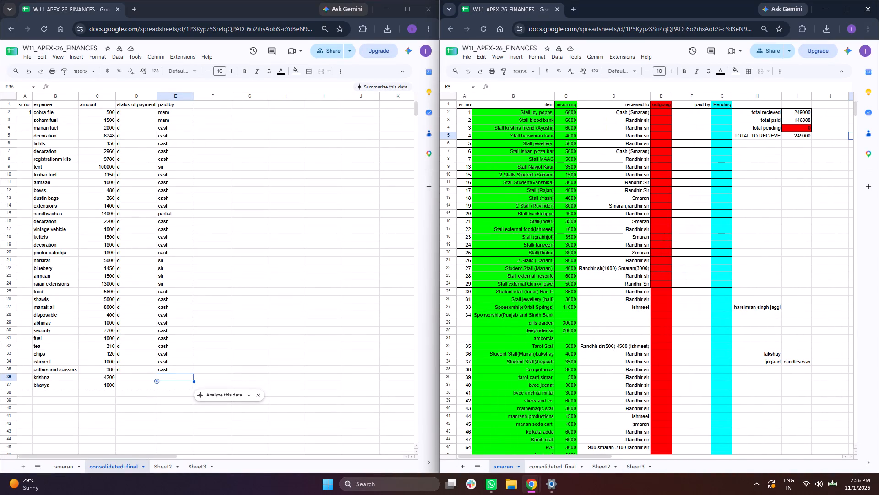
pyautogui.click(571, 314)
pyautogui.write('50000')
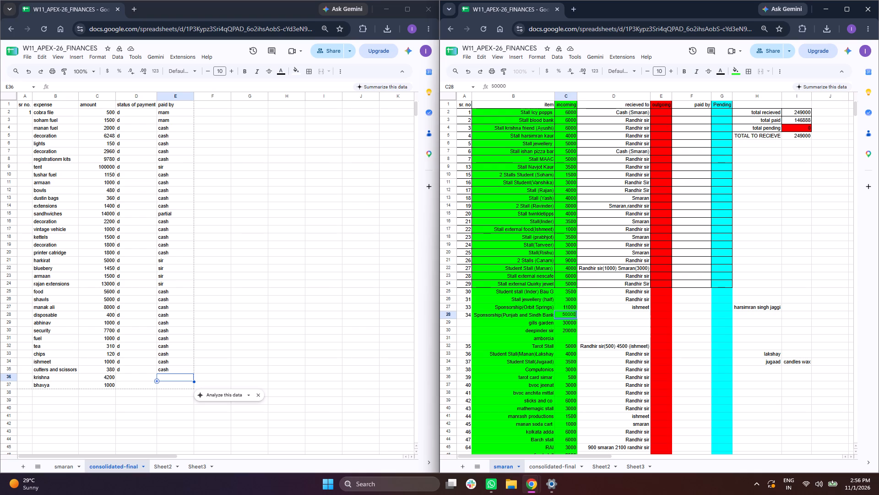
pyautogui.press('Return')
# Select the empty incoming amount cell C31 in the smaran sheet, in the row below deepinder sir.
pyautogui.click(571, 336)
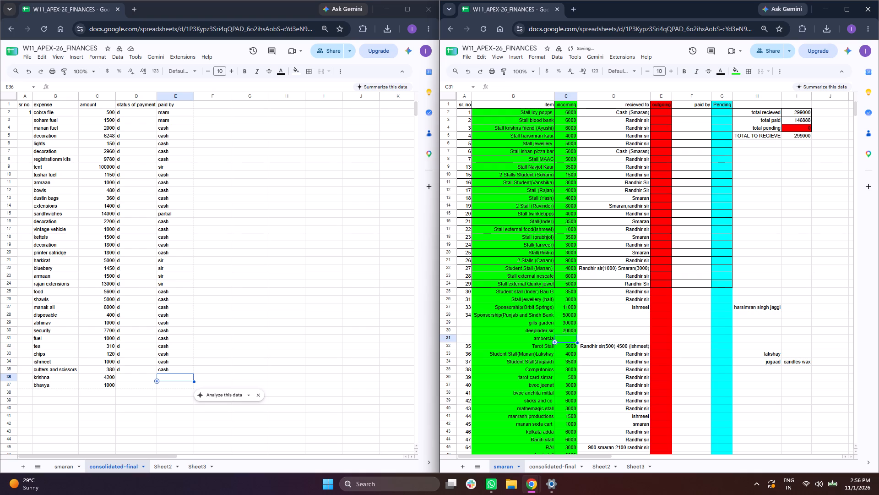
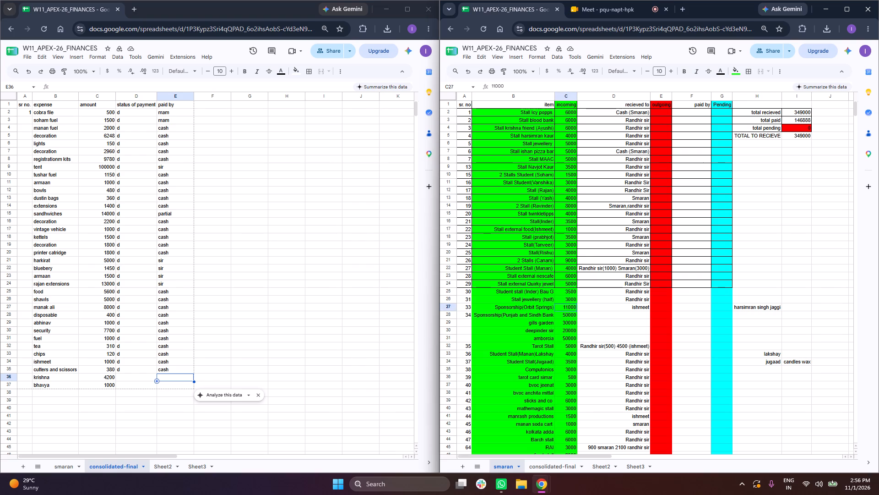
# Sum the incoming amounts from the Orbit Springs sponsorship through amborcia (C27:C31) in the smaran sheet.
pyautogui.moveTo(568, 311); pyautogui.dragTo(568, 342)
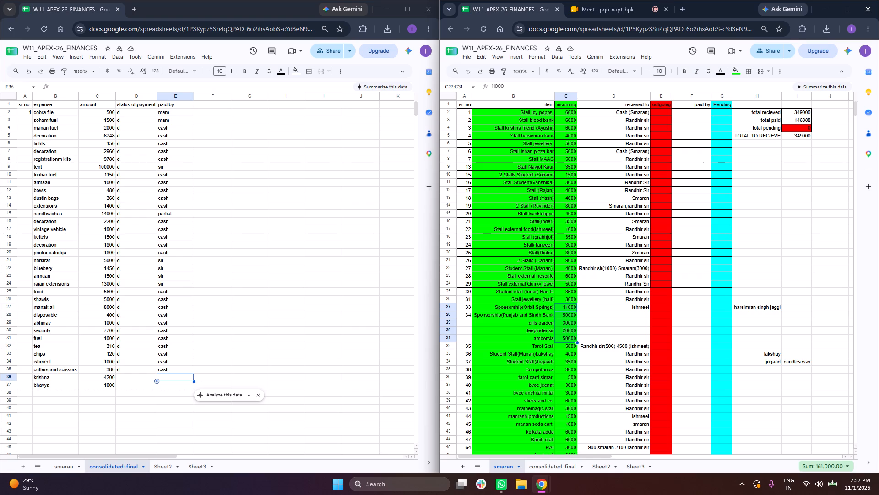
# Move the five sponsorship rows, Orbit Springs through amborcia (rows 27 to 31), to directly above the 1500 cash entry in row 51.
pyautogui.scroll(-3, 617, 181)
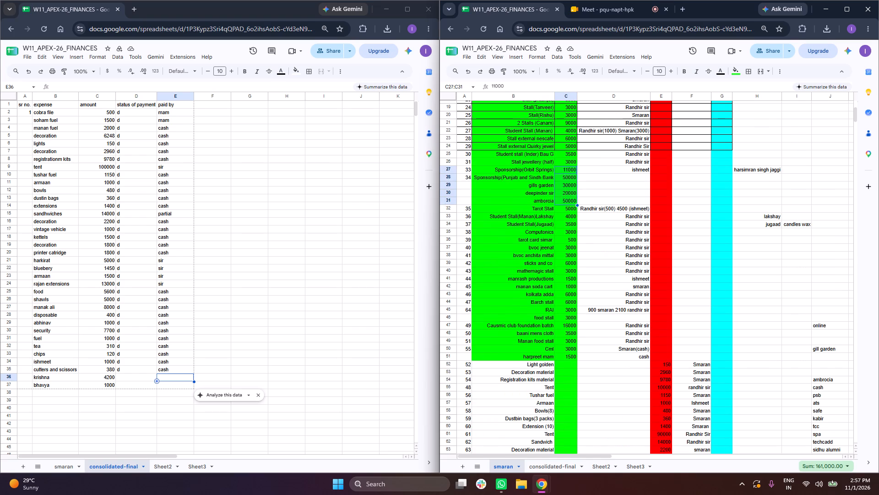
pyautogui.click(450, 167)
pyautogui.click(449, 170)
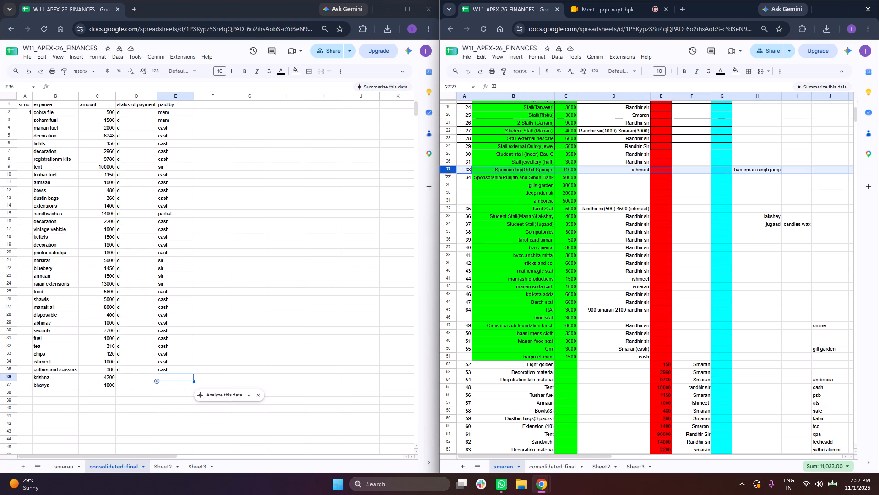
pyautogui.keyDown('shift'); pyautogui.click(448, 201); pyautogui.keyUp('shift')
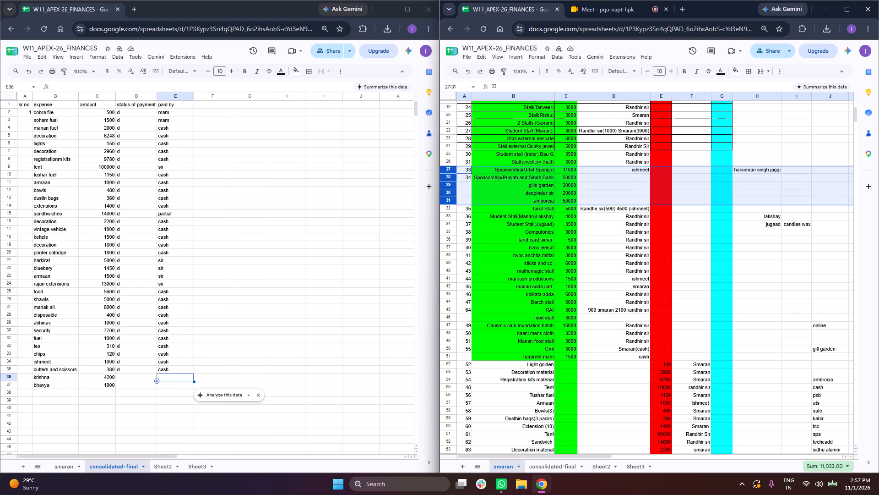
pyautogui.moveTo(449, 201); pyautogui.dragTo(448, 242)
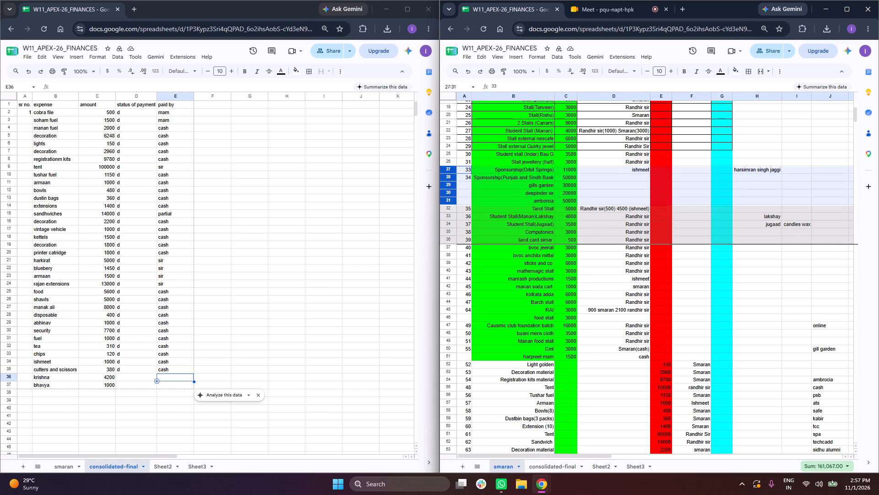
pyautogui.moveTo(448, 242); pyautogui.dragTo(457, 346)
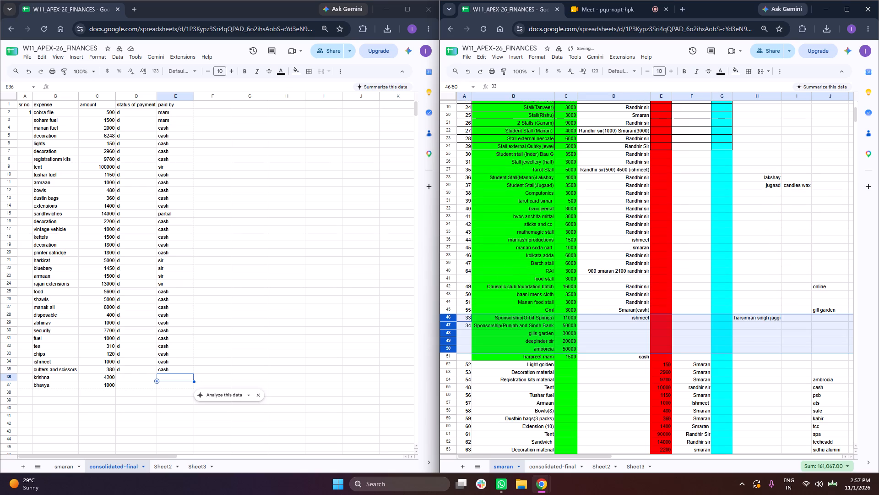
pyautogui.click(602, 364)
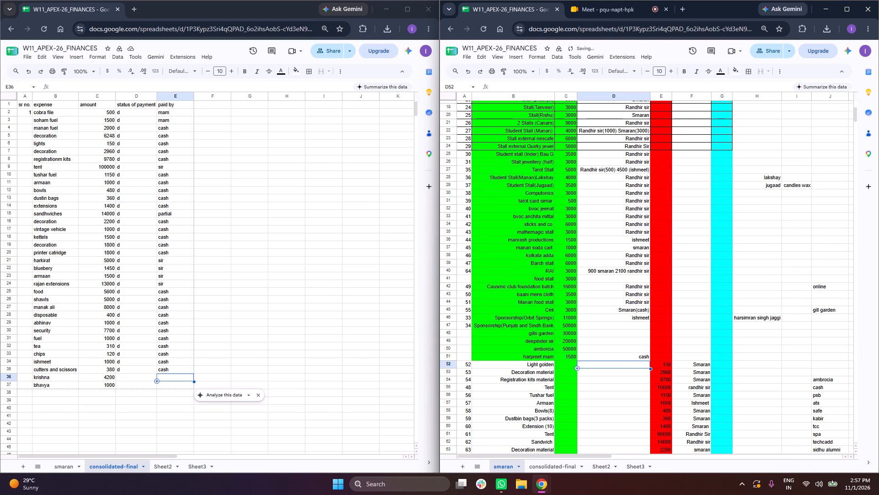
# Sum the incoming amounts of the regrouped sponsorship rows together with the cash entry below them (C46:C51).
pyautogui.moveTo(559, 317); pyautogui.dragTo(569, 357)
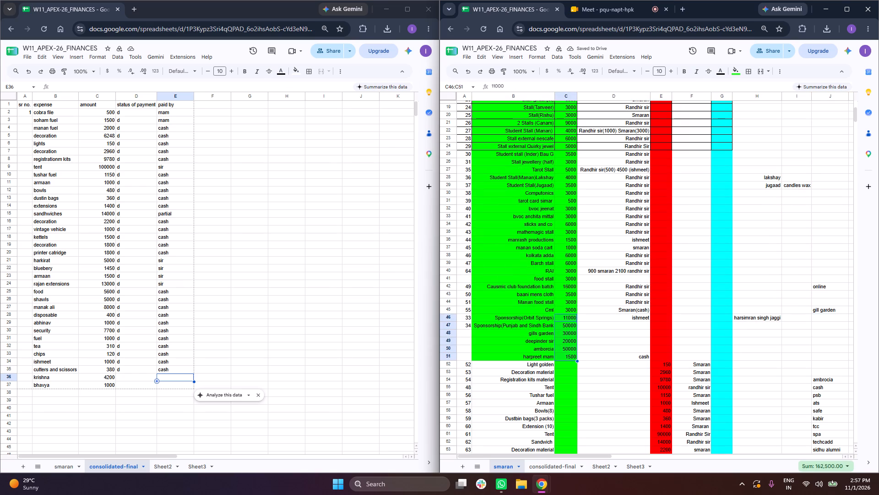
pyautogui.click(602, 341)
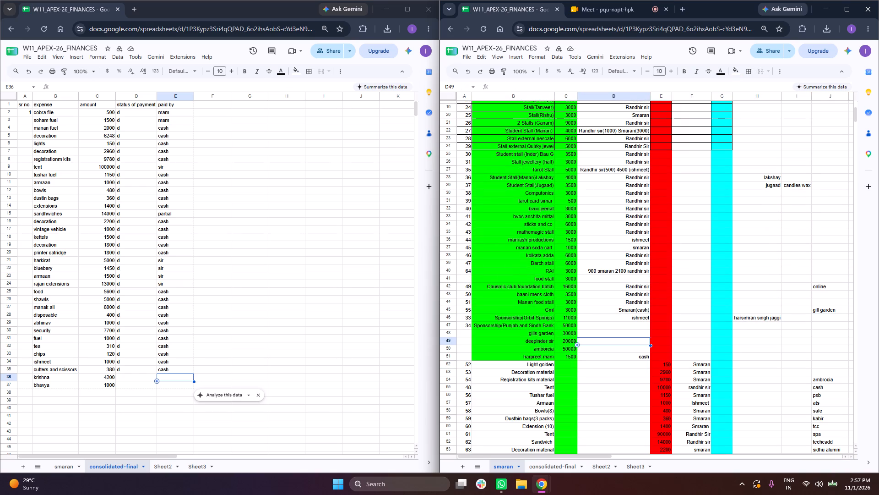
# Move the manrash productions row to directly below the Orbit Springs sponsorship row.
pyautogui.click(447, 239)
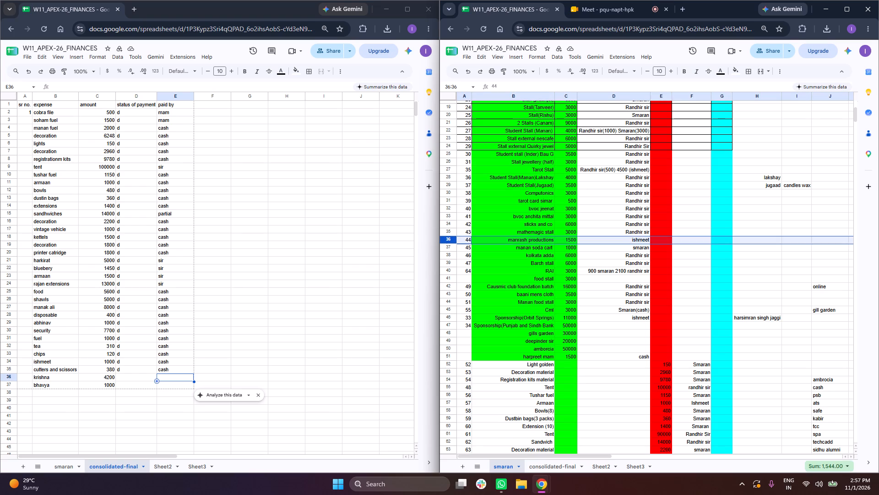
pyautogui.moveTo(447, 240); pyautogui.dragTo(451, 315)
pyautogui.click(633, 339)
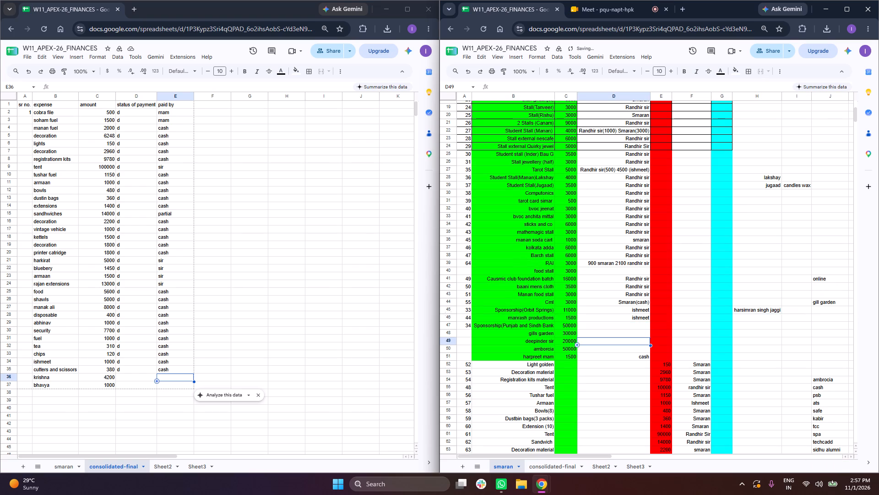
# Sum the incoming amounts from the Orbit Springs sponsorship through the cash entry in row 51 (C45:C51).
pyautogui.moveTo(567, 309); pyautogui.dragTo(570, 357)
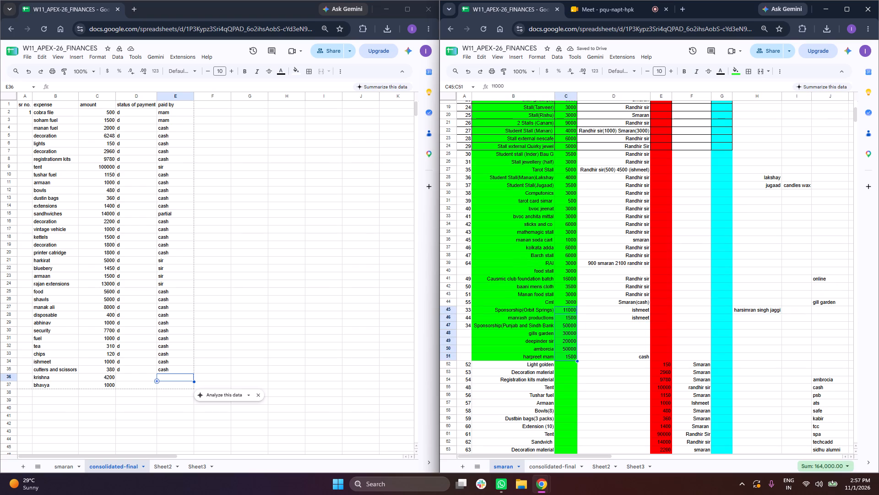
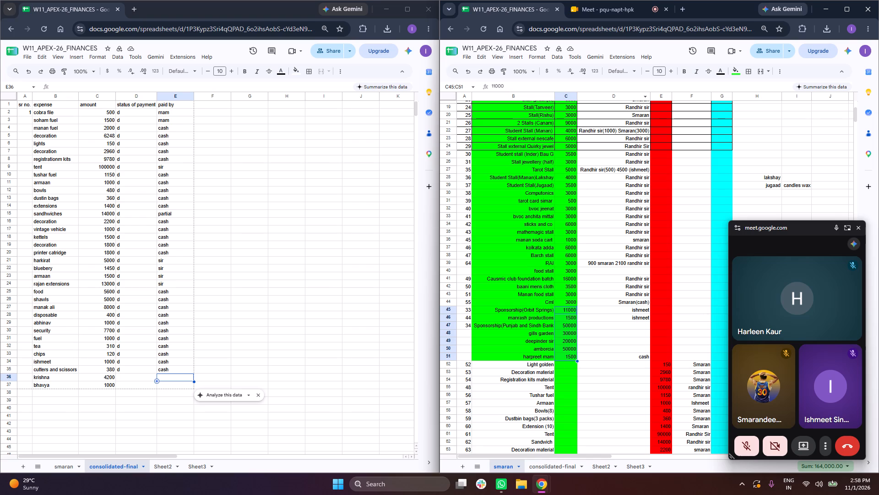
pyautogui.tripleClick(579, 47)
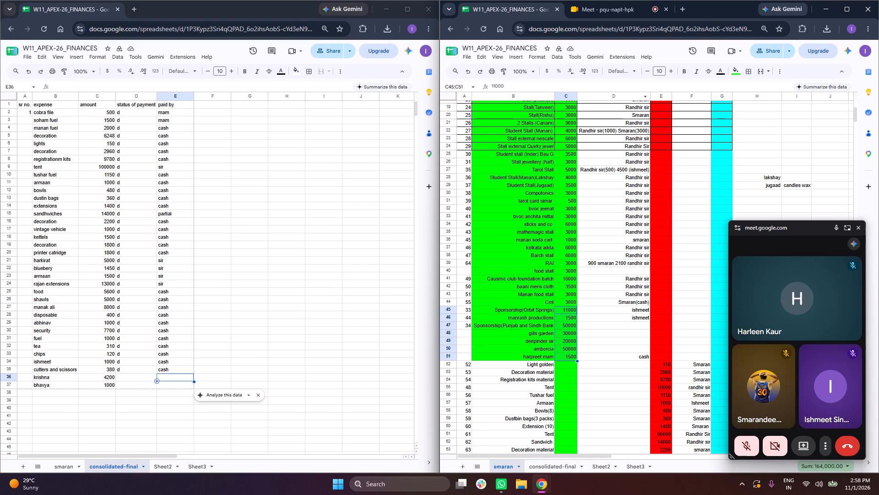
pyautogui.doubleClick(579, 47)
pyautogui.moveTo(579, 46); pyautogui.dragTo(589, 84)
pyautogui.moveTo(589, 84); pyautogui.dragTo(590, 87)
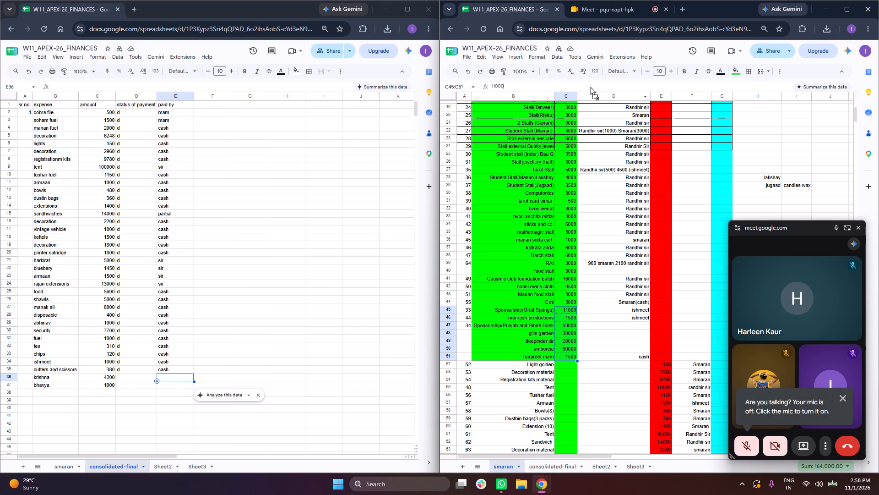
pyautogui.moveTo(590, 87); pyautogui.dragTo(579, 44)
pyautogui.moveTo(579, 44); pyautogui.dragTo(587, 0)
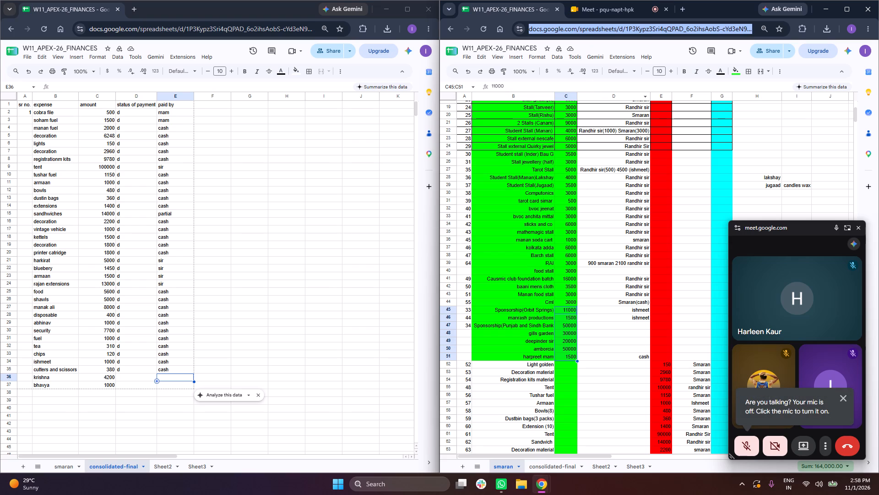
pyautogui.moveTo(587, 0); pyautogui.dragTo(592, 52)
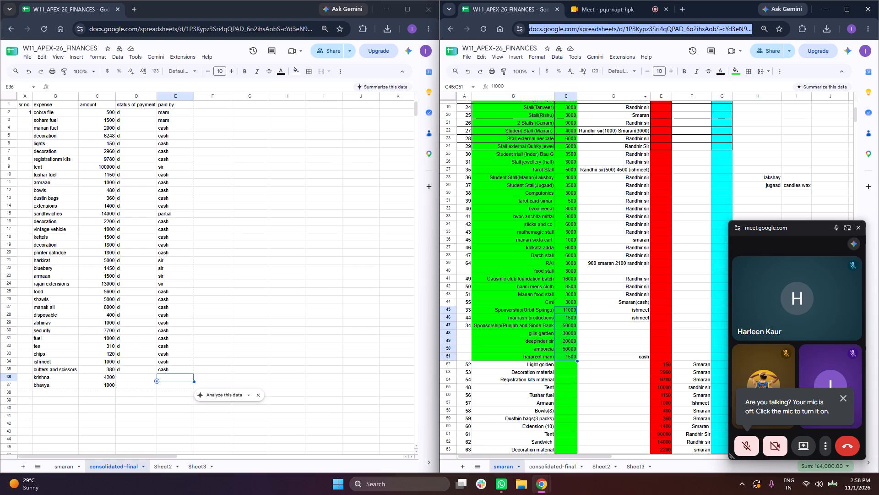